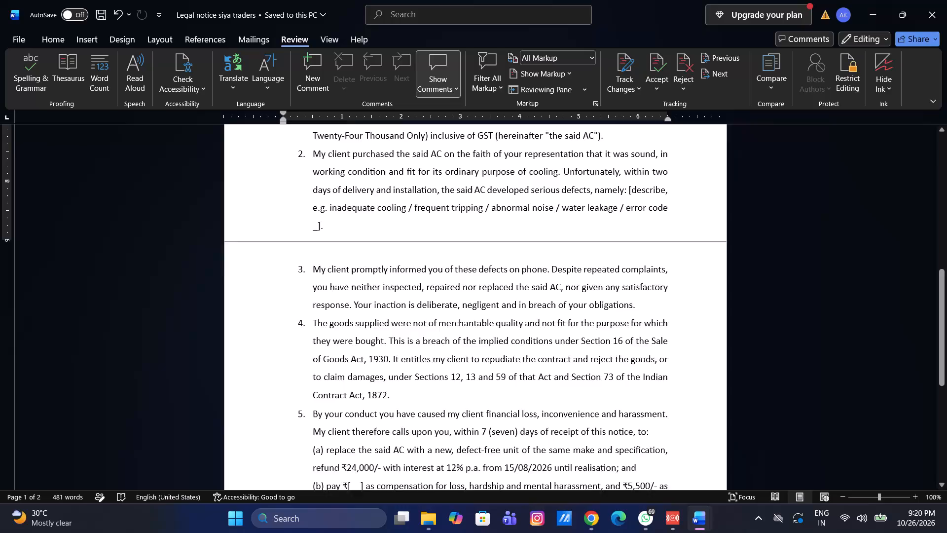
# In paragraph 2 of the notice, remove "namely: [describe, e.g." so it reads "serious defects, inadequate cooling".
pyautogui.keyDown('ctrl'); pyautogui.scroll(3, 487, 345); pyautogui.keyUp('ctrl')
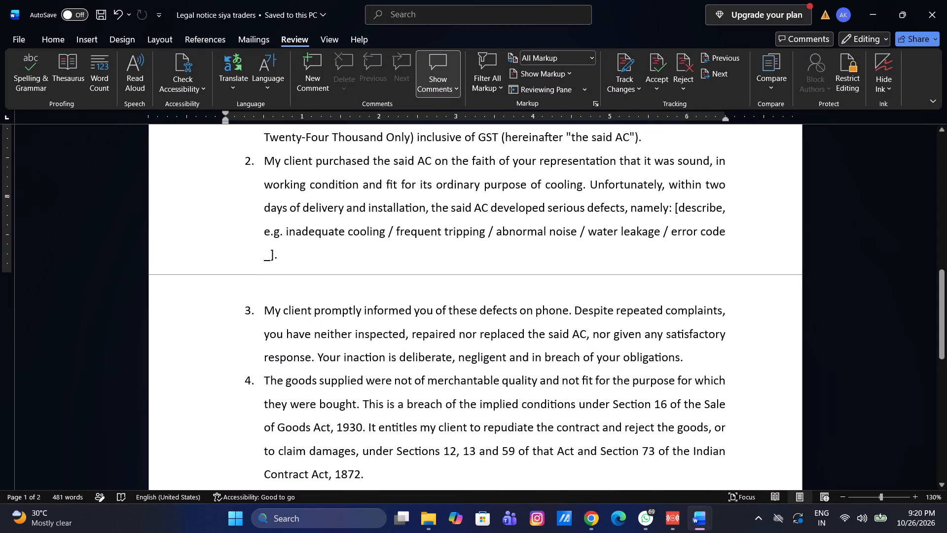
pyautogui.click(286, 235)
pyautogui.press('BackSpace')
pyautogui.press('BackSpace')
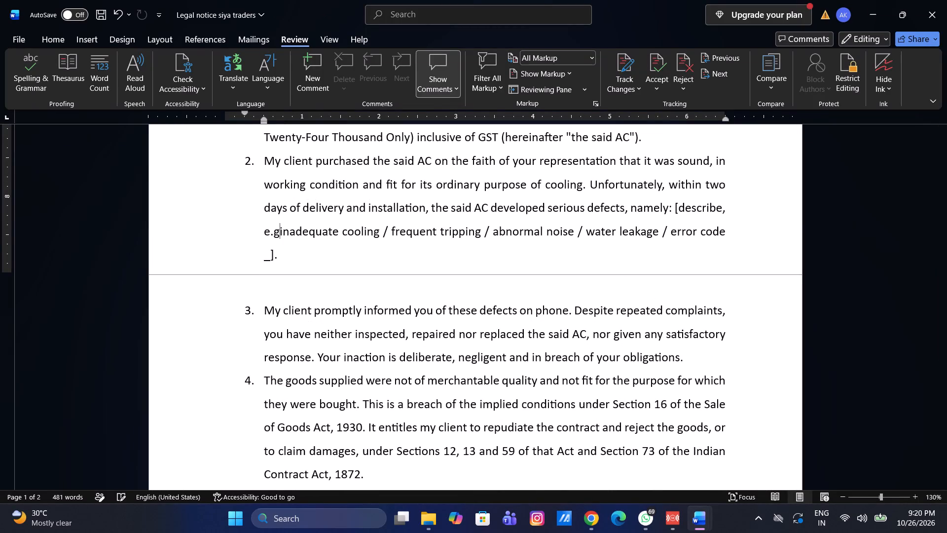
pyautogui.press('BackSpace')
pyautogui.press('BackSpace')
pyautogui.press('BackSpace')
pyautogui.press('BackSpace')
pyautogui.press('BackSpace')
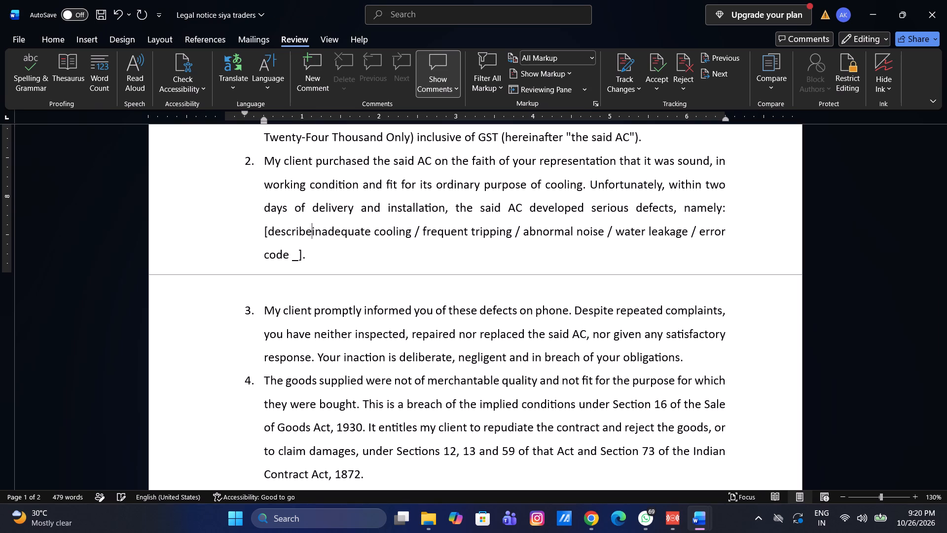
pyautogui.press('BackSpace')
pyautogui.press('BackSpace')
pyautogui.press('BackSpace')
pyautogui.press('BackSpace')
pyautogui.press('BackSpace')
pyautogui.press('BackSpace')
pyautogui.press('BackSpace')
pyautogui.press('BackSpace')
pyautogui.press('BackSpace')
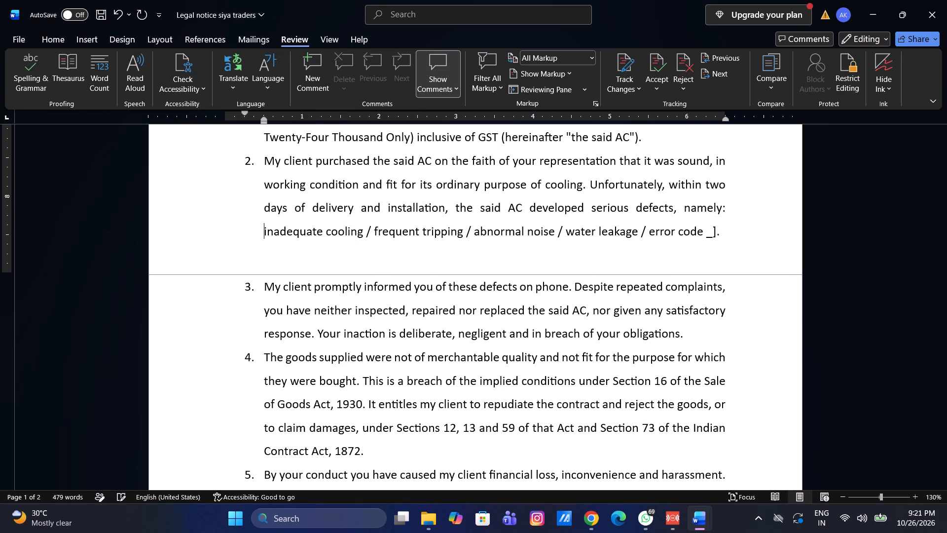
pyautogui.press('BackSpace')
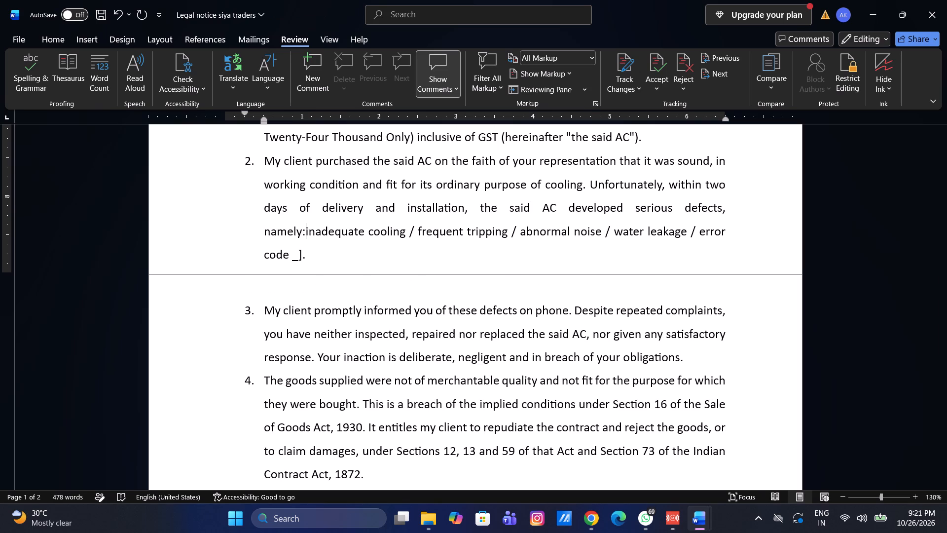
pyautogui.press('BackSpace')
pyautogui.press('BackSpace')
pyautogui.press('BackSpace')
pyautogui.press('BackSpace')
pyautogui.press('BackSpace')
pyautogui.press('BackSpace')
pyautogui.press('BackSpace')
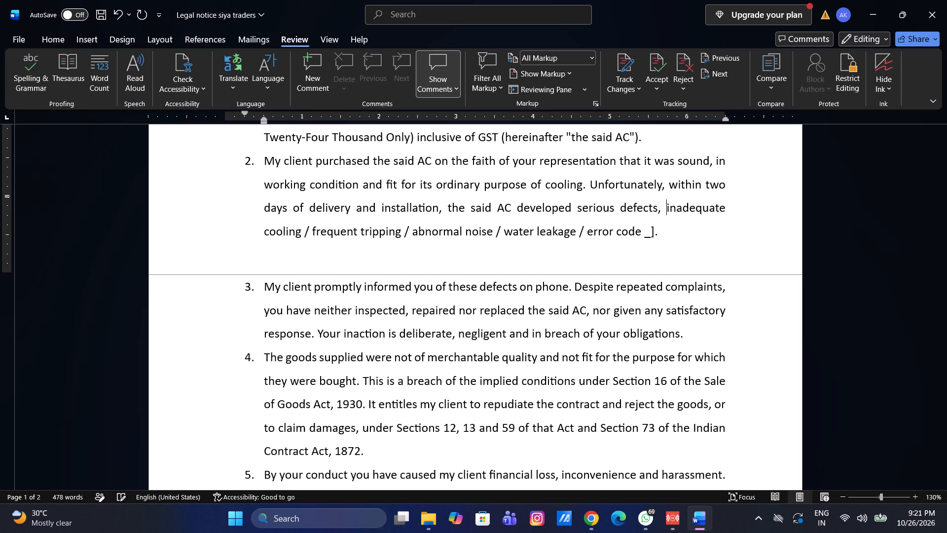
pyautogui.press('BackSpace')
pyautogui.press('BackSpace')
pyautogui.write(',')
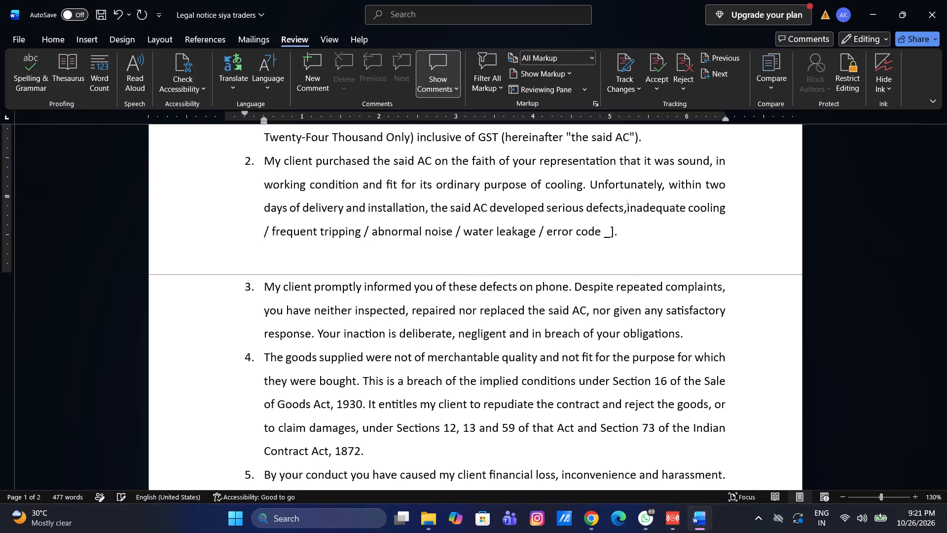
pyautogui.press('space')
# Review the whole notice from the letterhead to the signature block, checking the wording, remaining placeholders and page layout.
pyautogui.scroll(7, 286, 235)
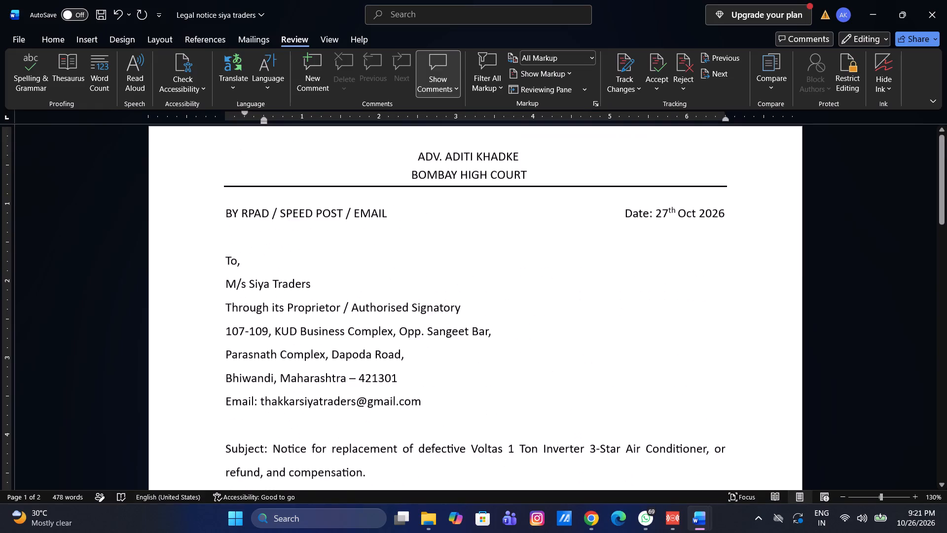
pyautogui.scroll(-9, 286, 235)
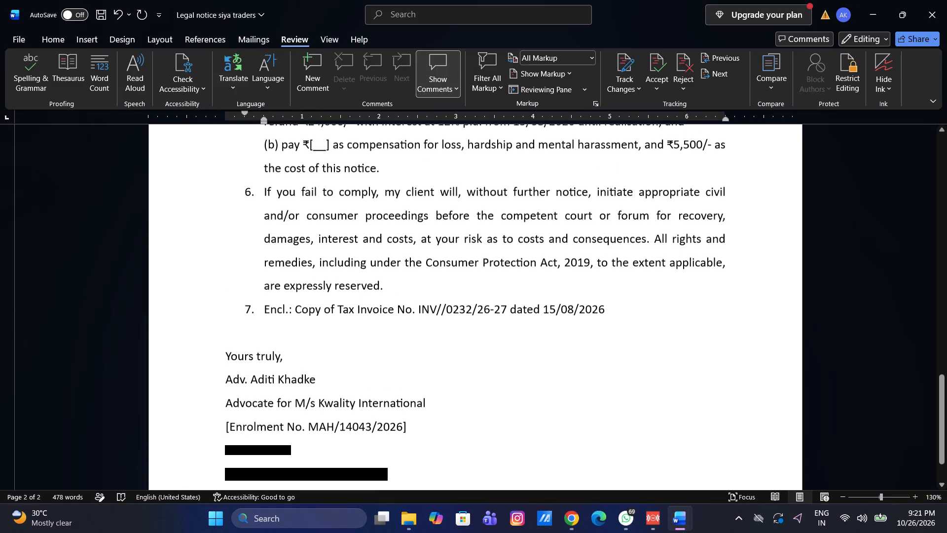
pyautogui.scroll(7, 286, 235)
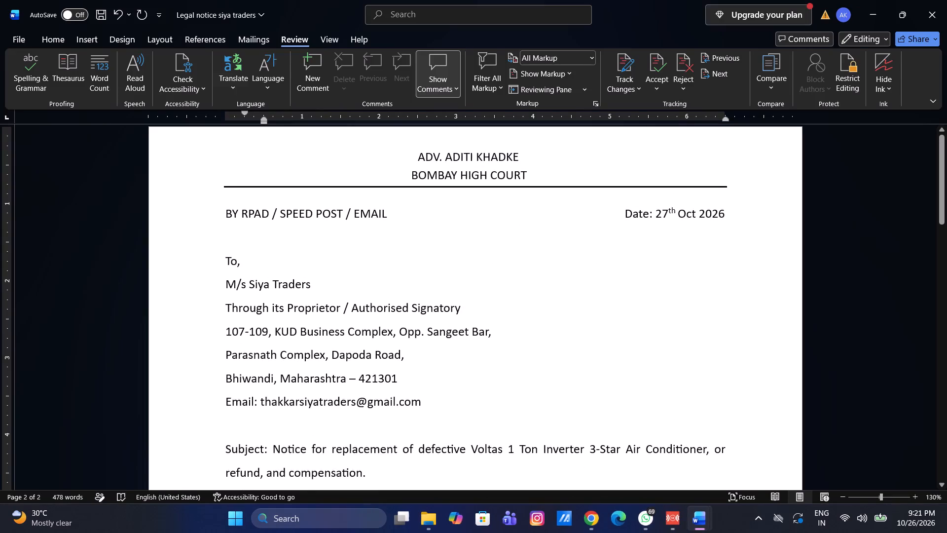
pyautogui.scroll(8, 286, 235)
pyautogui.click(224, 258)
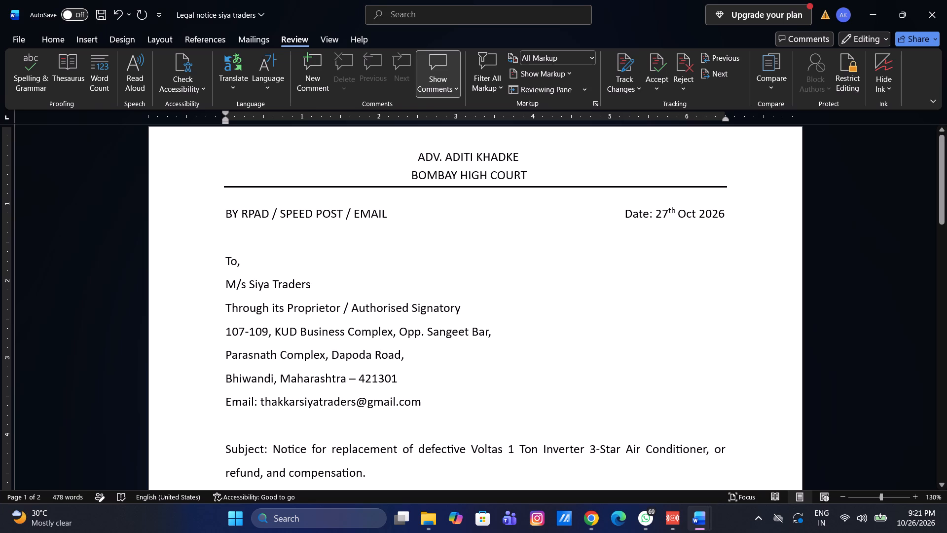
pyautogui.scroll(-1, 414, 393)
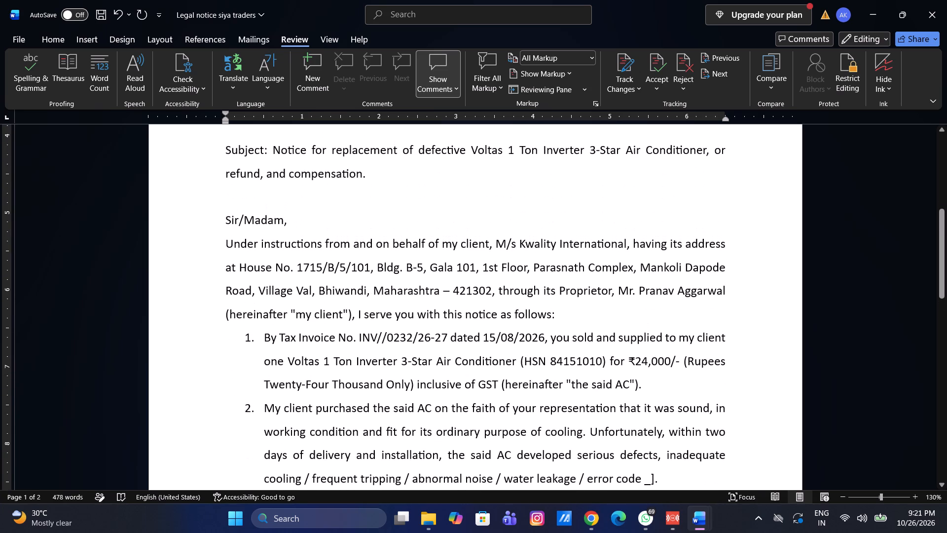
pyautogui.keyDown('ctrl'); pyautogui.scroll(-1, 414, 393); pyautogui.keyUp('ctrl')
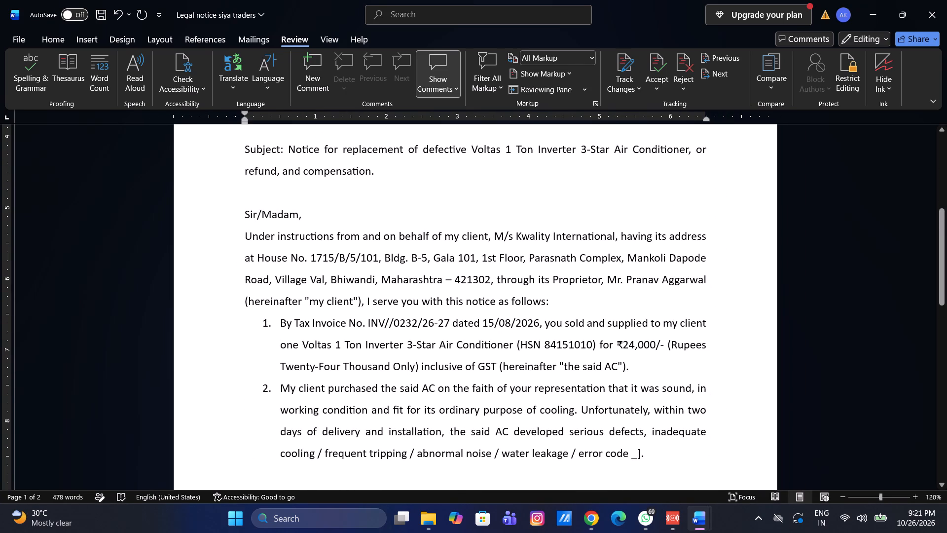
pyautogui.keyDown('ctrl'); pyautogui.scroll(-3, 414, 393); pyautogui.keyUp('ctrl')
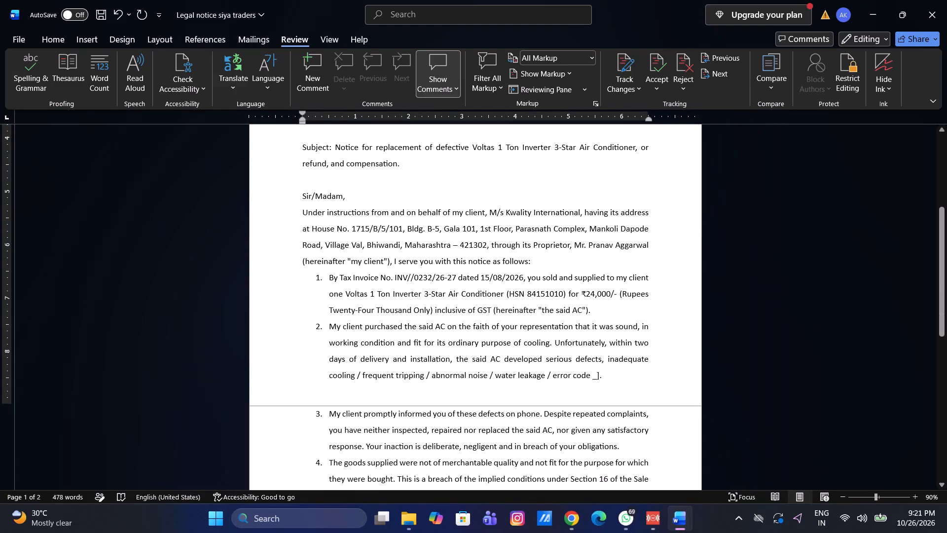
pyautogui.keyDown('ctrl'); pyautogui.scroll(-5, 414, 393); pyautogui.keyUp('ctrl')
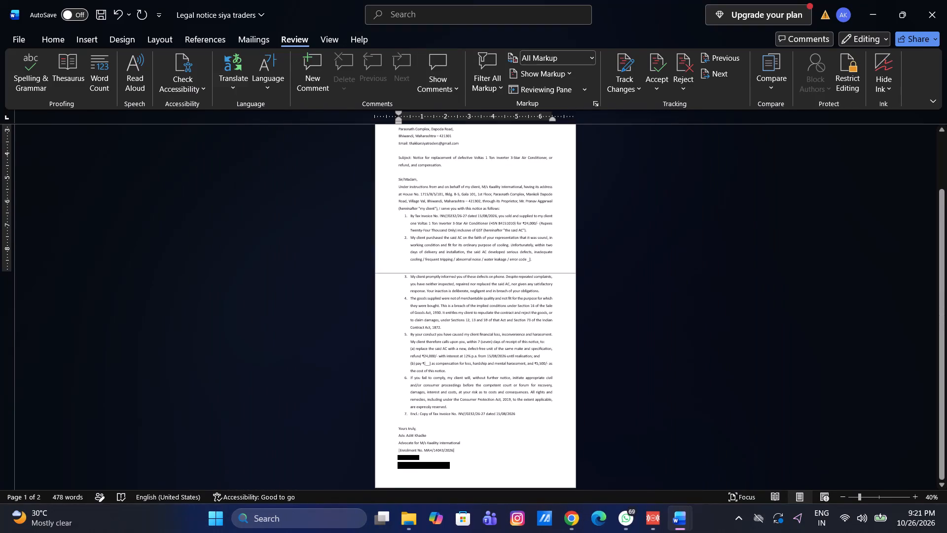
pyautogui.keyDown('ctrl'); pyautogui.scroll(3, 414, 393); pyautogui.keyUp('ctrl')
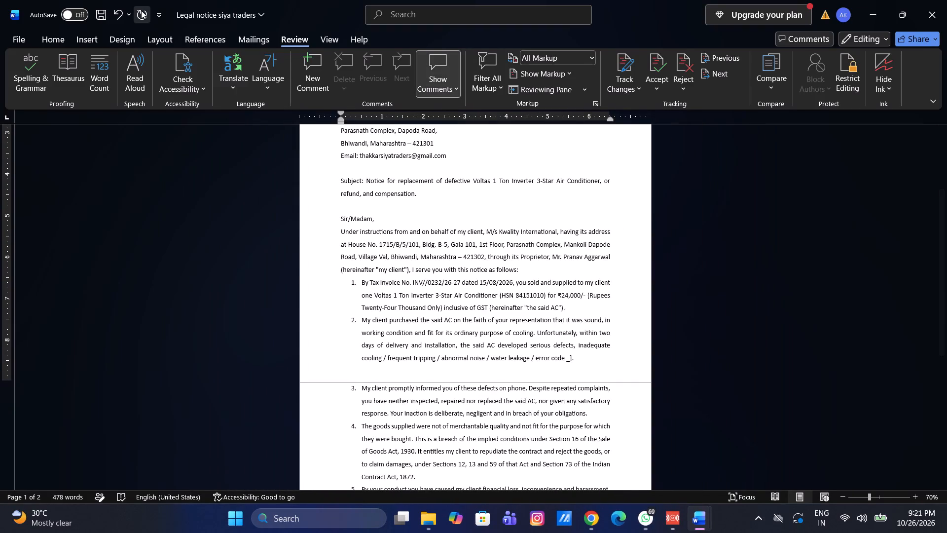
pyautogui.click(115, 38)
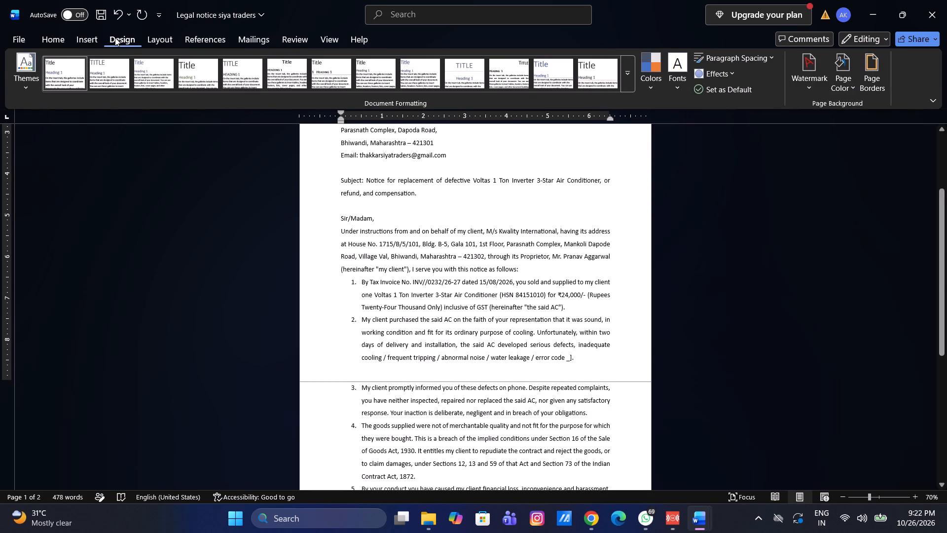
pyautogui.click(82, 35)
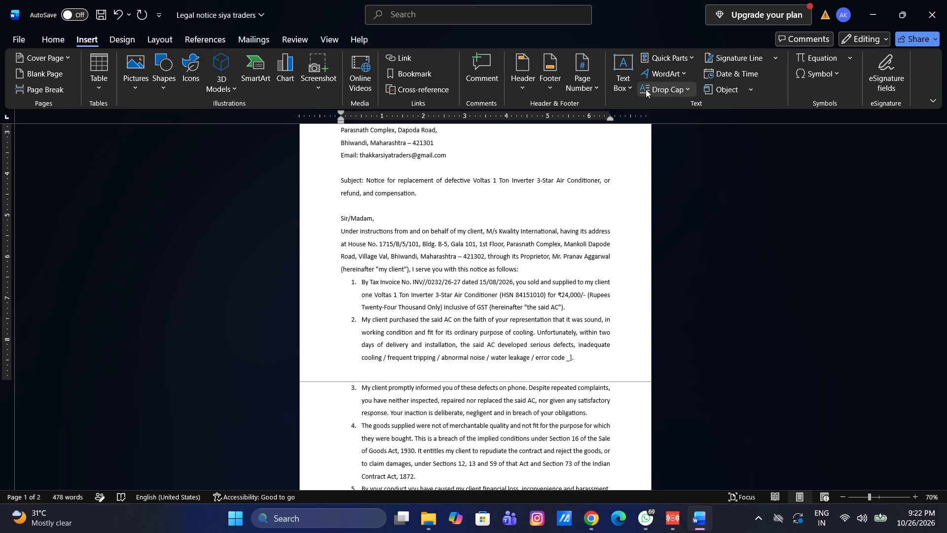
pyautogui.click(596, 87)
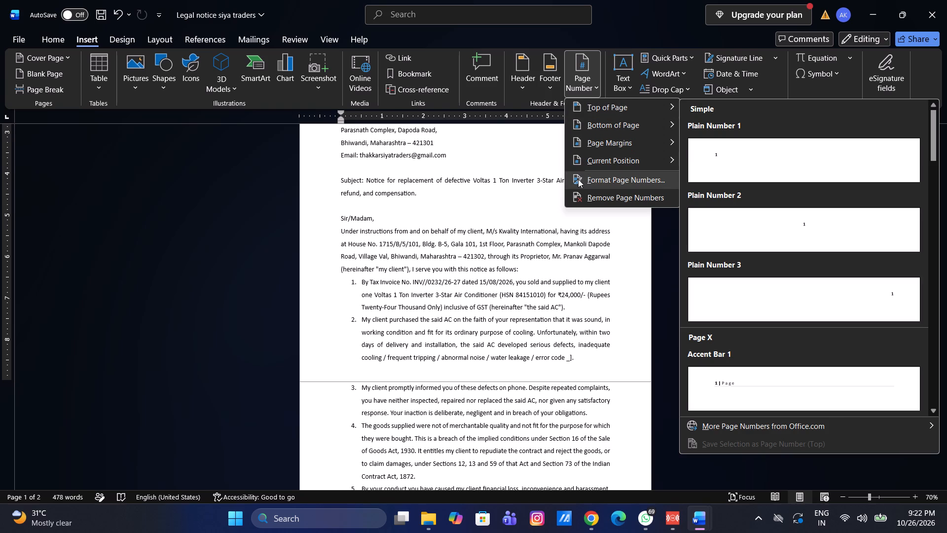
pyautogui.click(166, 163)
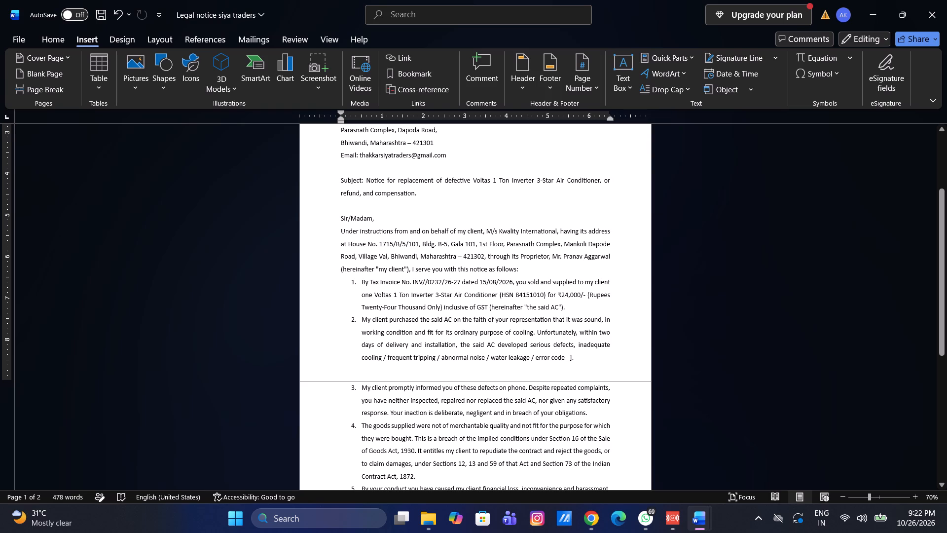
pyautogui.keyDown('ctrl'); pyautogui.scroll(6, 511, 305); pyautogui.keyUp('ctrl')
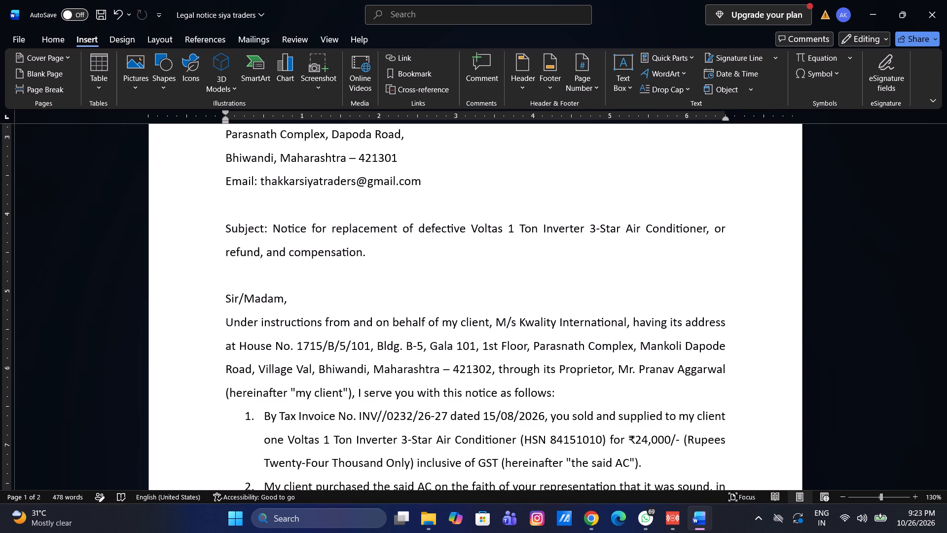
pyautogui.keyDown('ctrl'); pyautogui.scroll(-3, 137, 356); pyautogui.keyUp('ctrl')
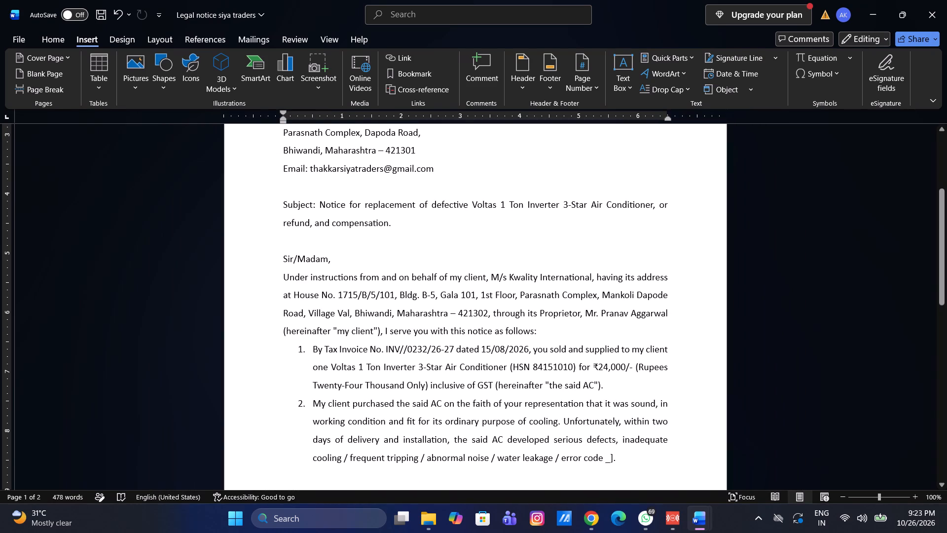
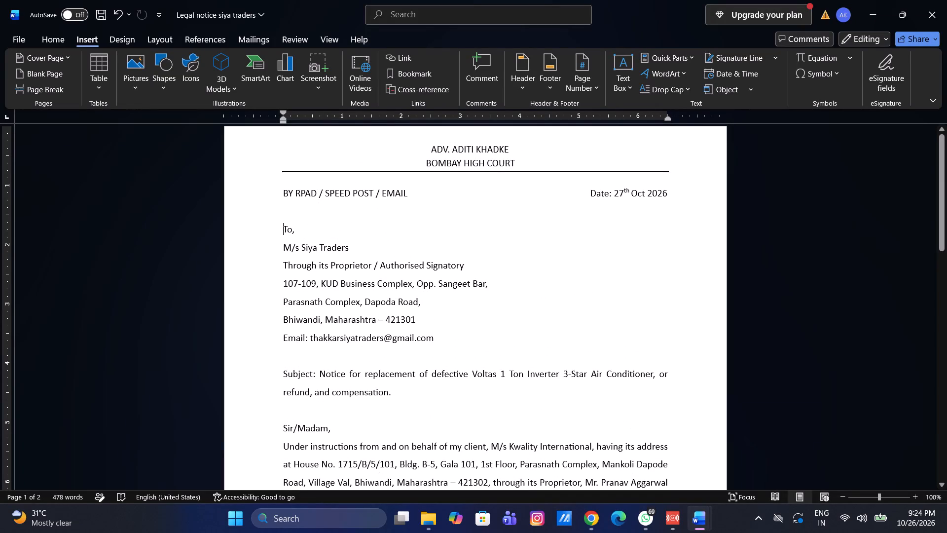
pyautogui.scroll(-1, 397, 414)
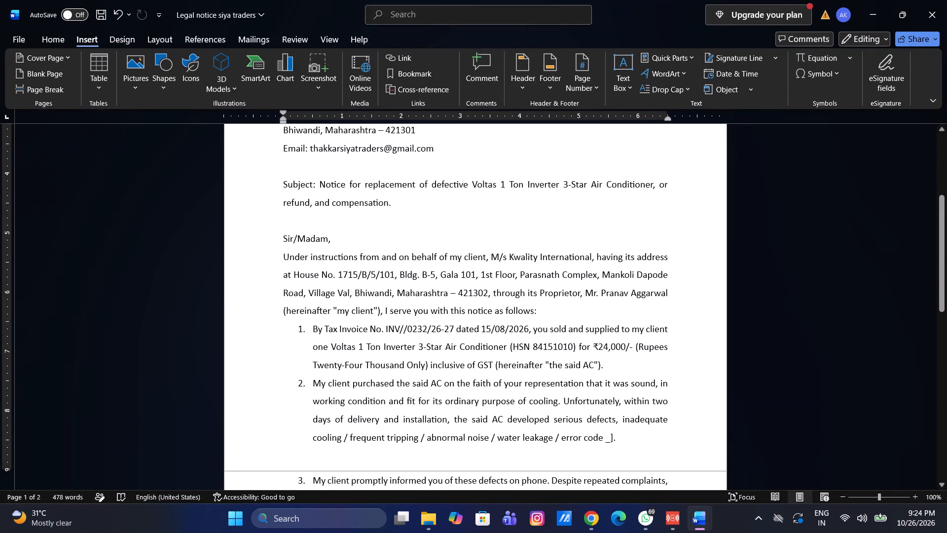
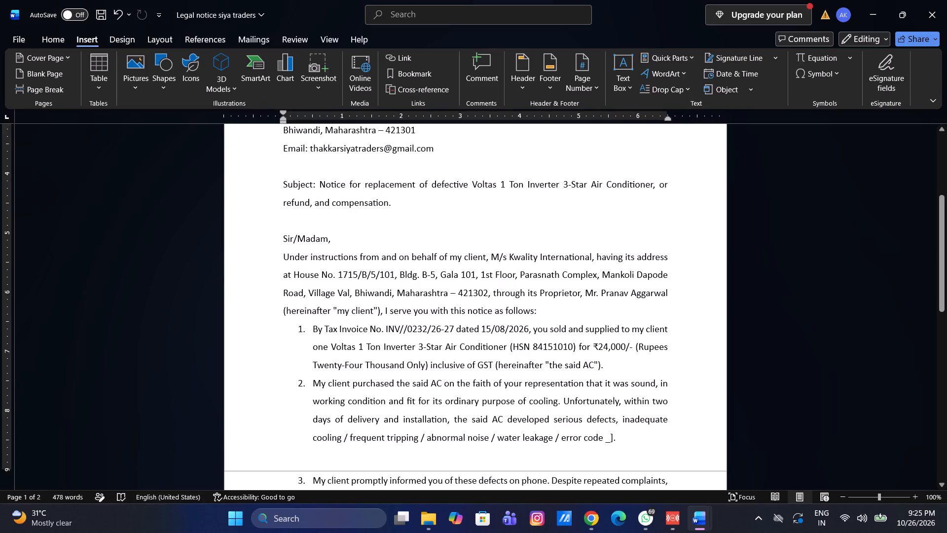
# Insert a blank, unnumbered line above paragraph 3, which begins "My client promptly informed you".
pyautogui.scroll(-2, 425, 391)
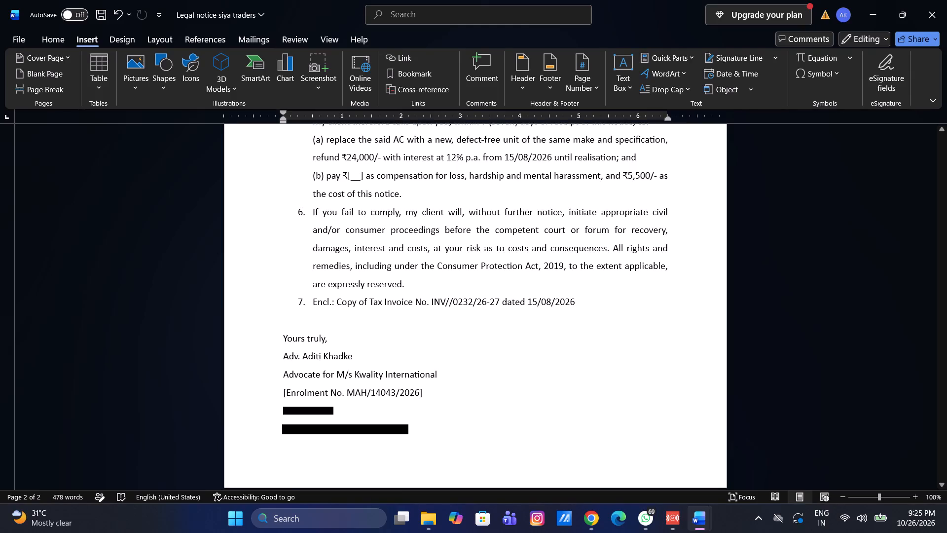
pyautogui.scroll(1, 425, 391)
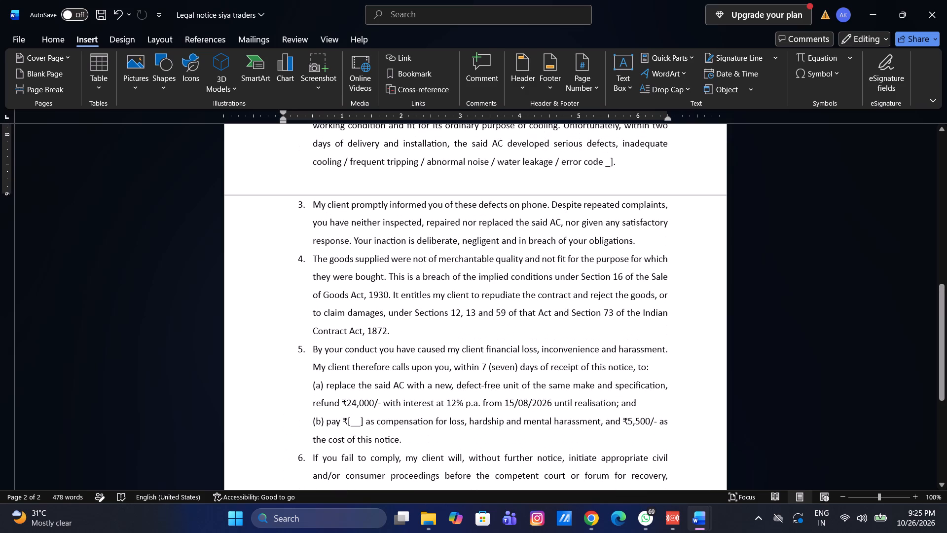
pyautogui.click(296, 203)
pyautogui.press('Return')
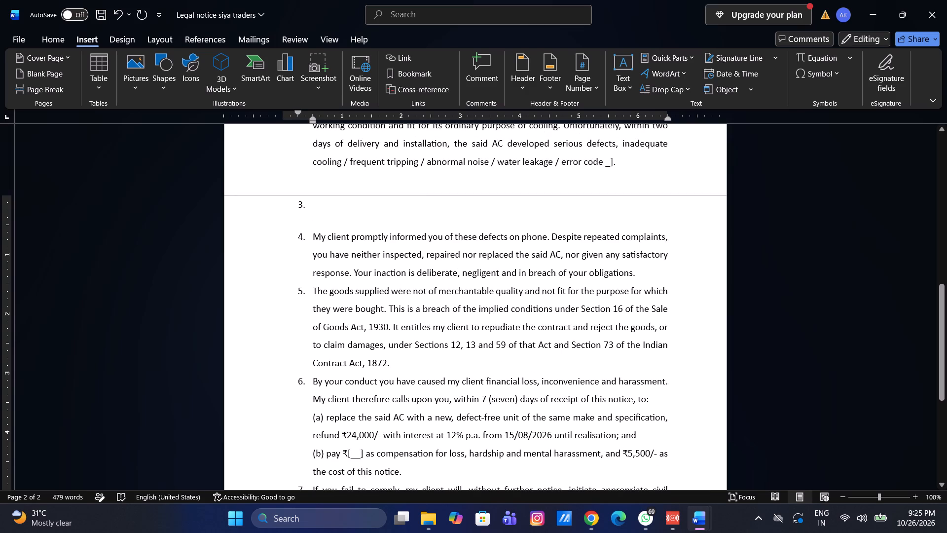
pyautogui.click(314, 200)
pyautogui.press('BackSpace')
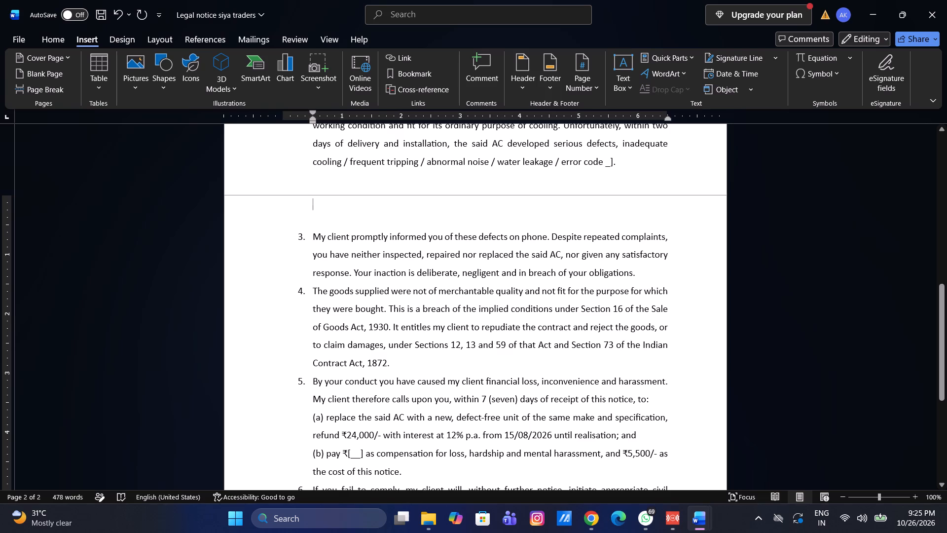
# Insert the word "like" between "serious defects," and "inadequate cooling" in paragraph 2.
pyautogui.scroll(1, 314, 200)
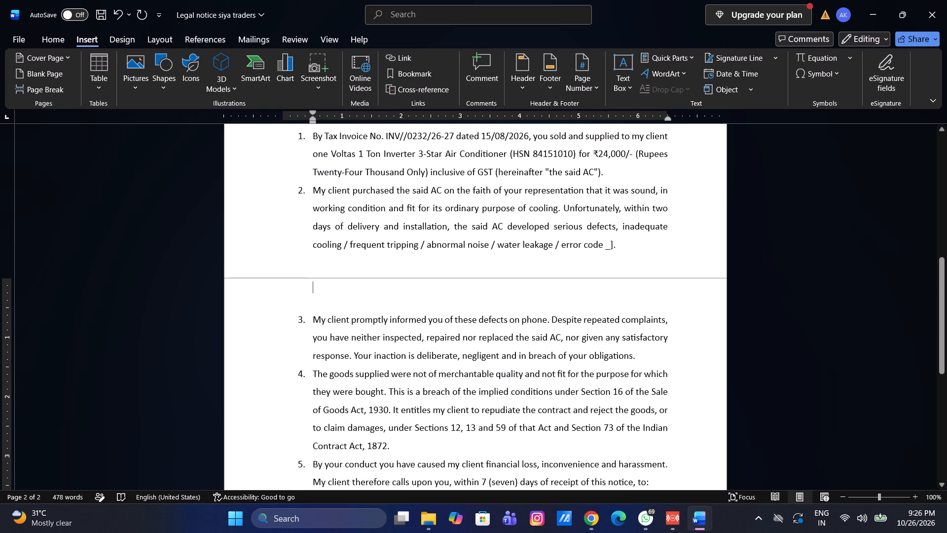
pyautogui.click(619, 227)
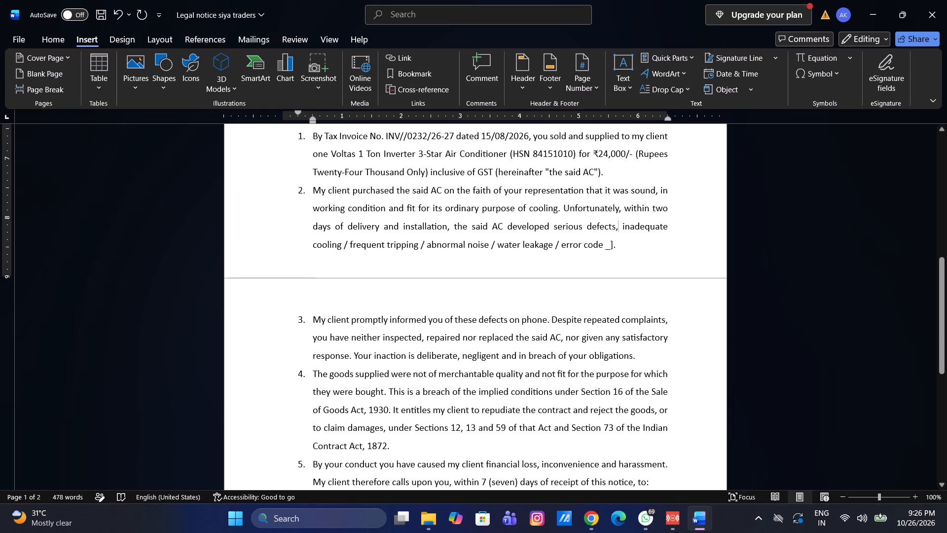
pyautogui.press('space')
pyautogui.write('like')
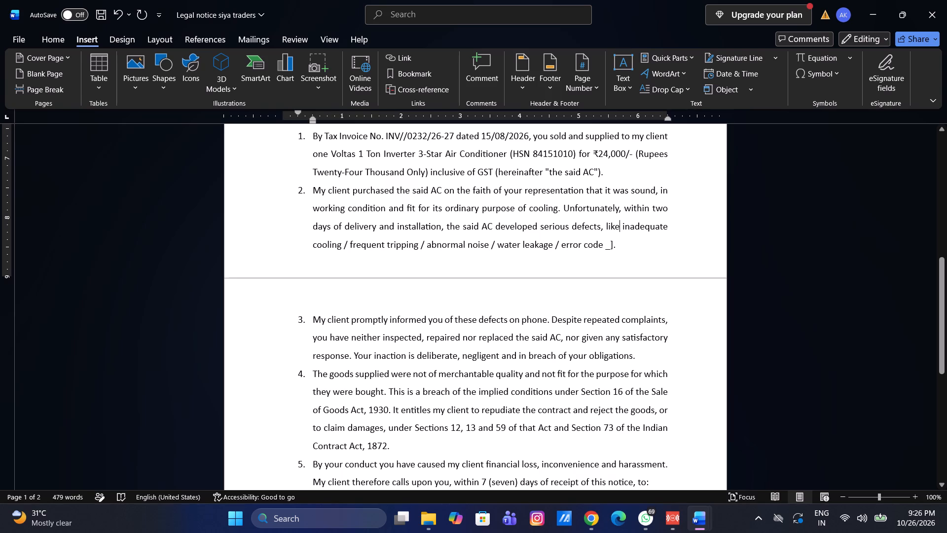
# Delete the remaining defect options and stray bracket after "inadequate cooling" in paragraph 2, keeping the full stop.
pyautogui.click(611, 244)
pyautogui.press('BackSpace')
pyautogui.press('BackSpace')
pyautogui.press('BackSpace')
pyautogui.press('BackSpace')
pyautogui.press('BackSpace')
pyautogui.press('BackSpace')
pyautogui.press('BackSpace')
pyautogui.press('BackSpace')
pyautogui.press('BackSpace')
pyautogui.press('BackSpace')
pyautogui.press('BackSpace')
pyautogui.press('BackSpace')
pyautogui.press('BackSpace')
pyautogui.press('BackSpace')
pyautogui.press('BackSpace')
pyautogui.press('BackSpace')
pyautogui.press('BackSpace')
pyautogui.press('BackSpace')
pyautogui.press('BackSpace')
pyautogui.press('BackSpace')
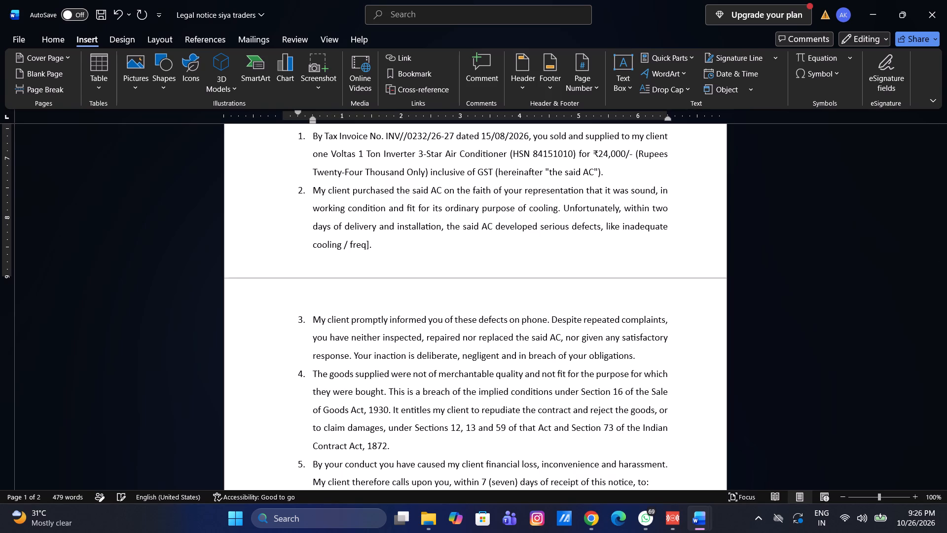
pyautogui.press('BackSpace')
pyautogui.press('BackSpace')
pyautogui.press('BackSpace')
pyautogui.press('BackSpace')
pyautogui.press('BackSpace')
pyautogui.press('BackSpace')
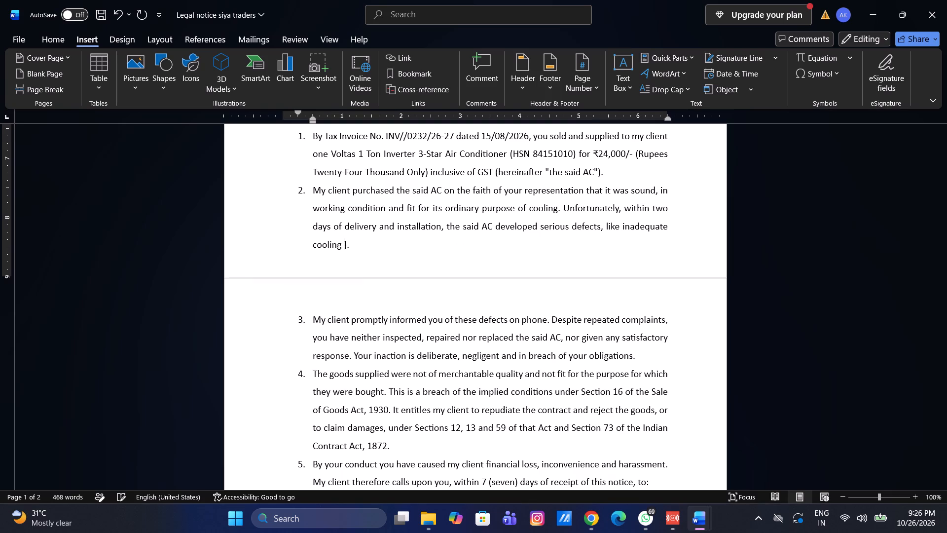
pyautogui.press('BackSpace')
pyautogui.click(611, 244)
pyautogui.press('Right')
pyautogui.click(345, 244)
pyautogui.press('BackSpace')
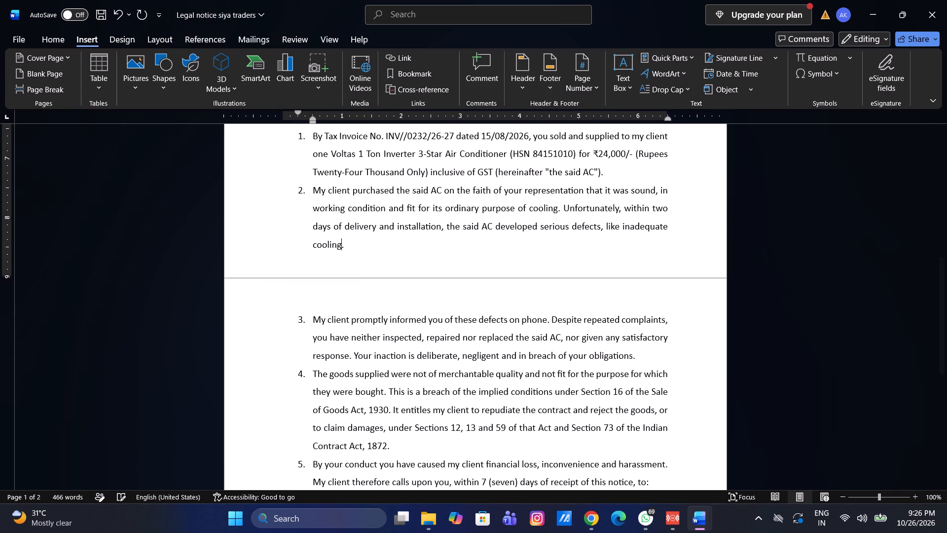
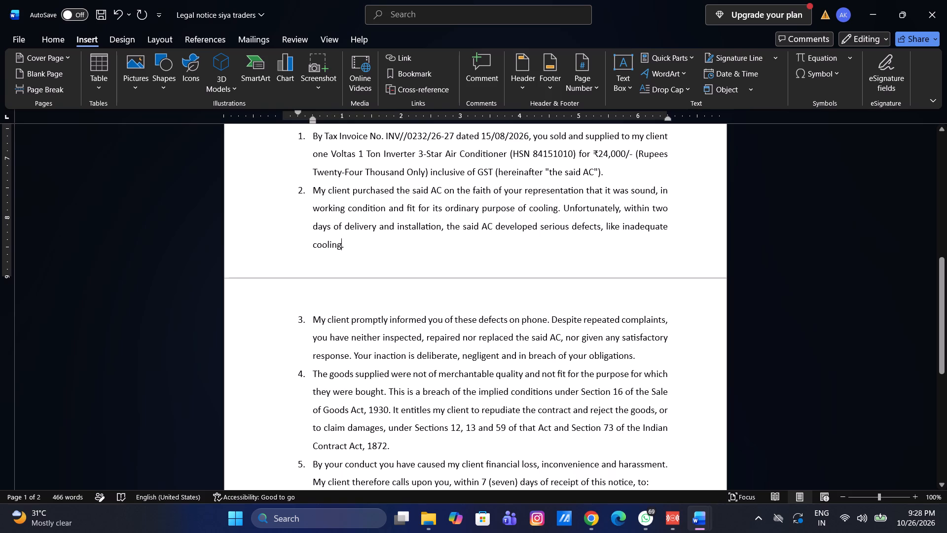
# Insert "from last one month" after "Despite repeated complaints" in paragraph 3, before the comma.
pyautogui.click(664, 322)
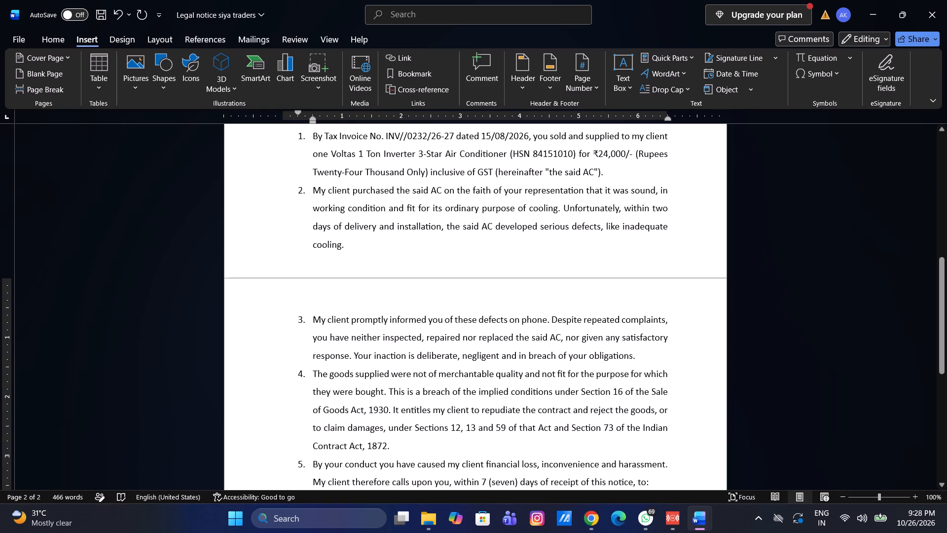
pyautogui.press('space')
pyautogui.write('from last one month')
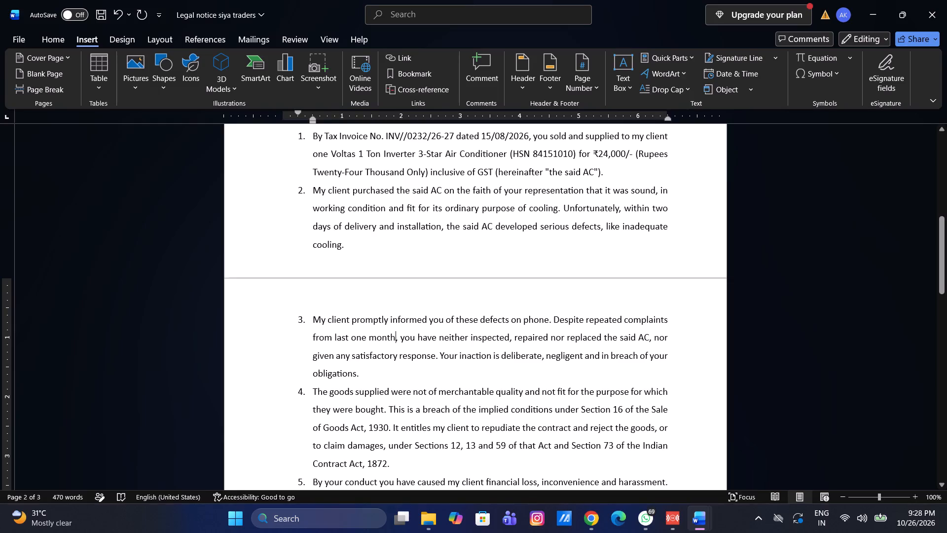
# Highlight sub-clause (b) of paragraph 5, about compensation and the cost of the notice, in yellow.
pyautogui.scroll(-1, 441, 408)
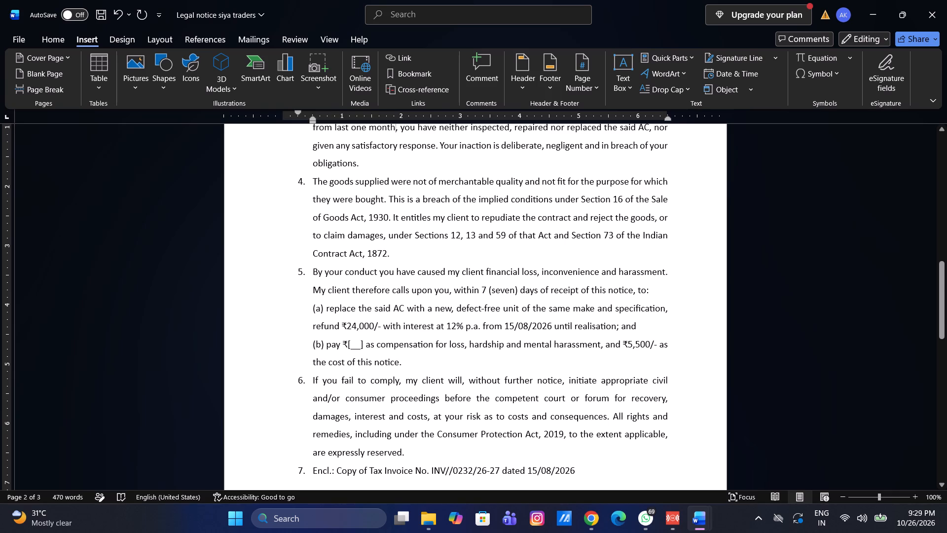
pyautogui.moveTo(312, 341); pyautogui.dragTo(316, 341)
pyautogui.moveTo(316, 341); pyautogui.dragTo(406, 362)
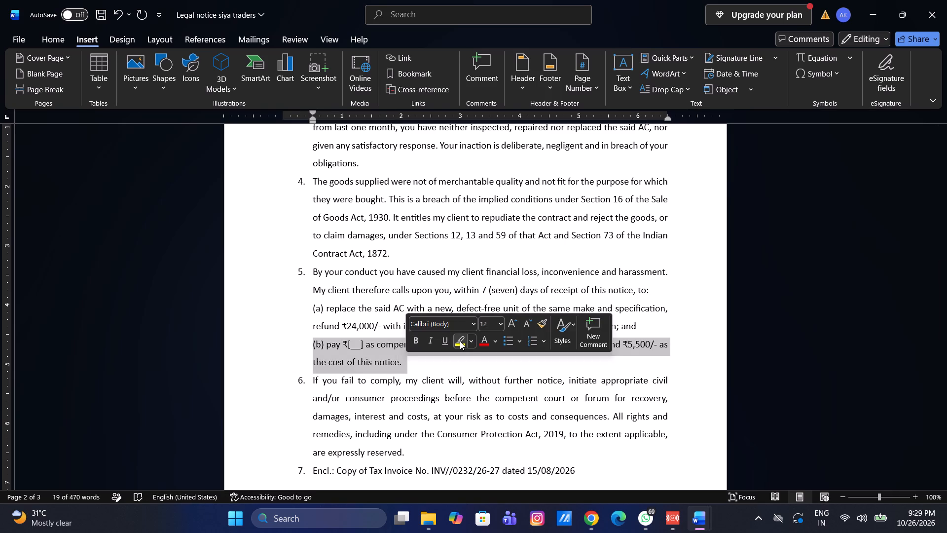
pyautogui.click(460, 341)
pyautogui.click(448, 402)
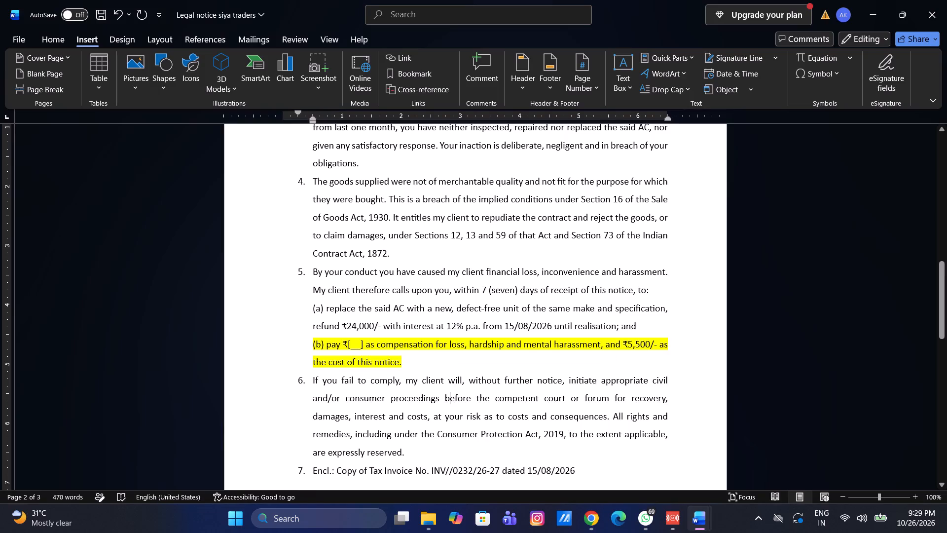
# Delete the blank line between the "BY RPAD / SPEED POST / EMAIL" date line and "To," on the first page.
pyautogui.scroll(-1, 448, 402)
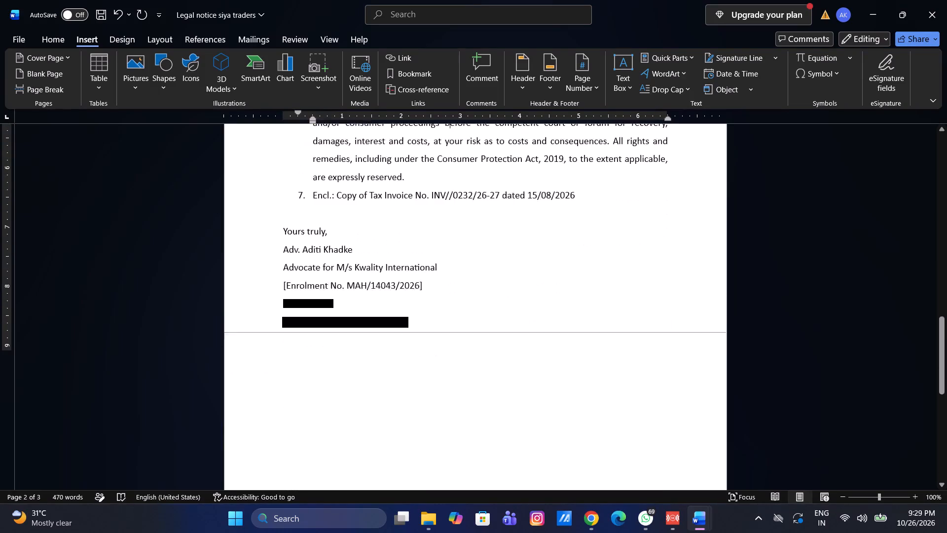
pyautogui.scroll(-1, 448, 402)
pyautogui.keyDown('ctrl'); pyautogui.scroll(-3, 448, 402); pyautogui.keyUp('ctrl')
pyautogui.scroll(1, 448, 402)
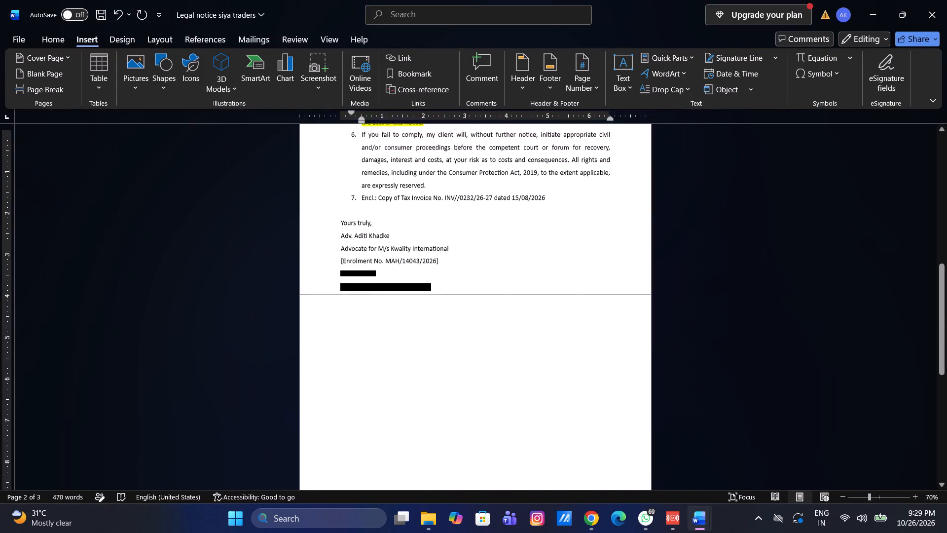
pyautogui.scroll(1, 448, 402)
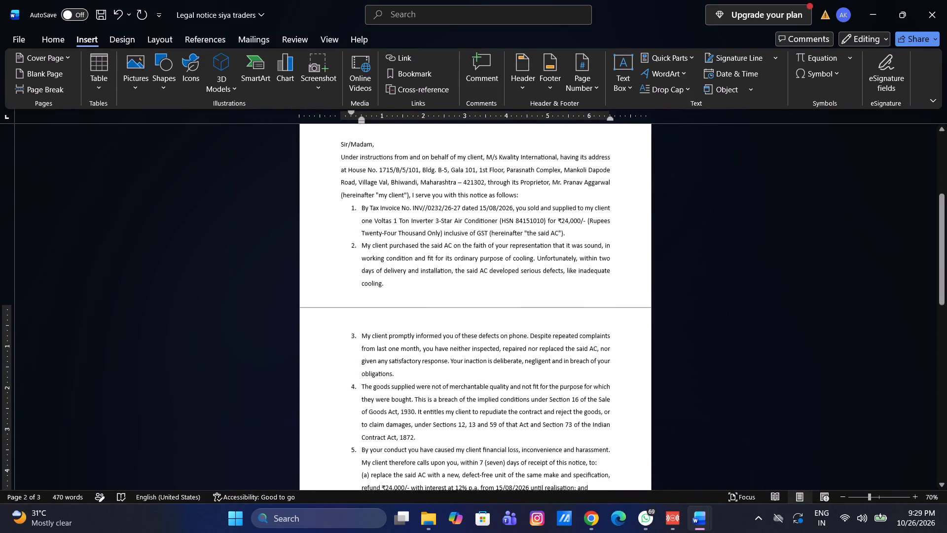
pyautogui.scroll(2, 448, 402)
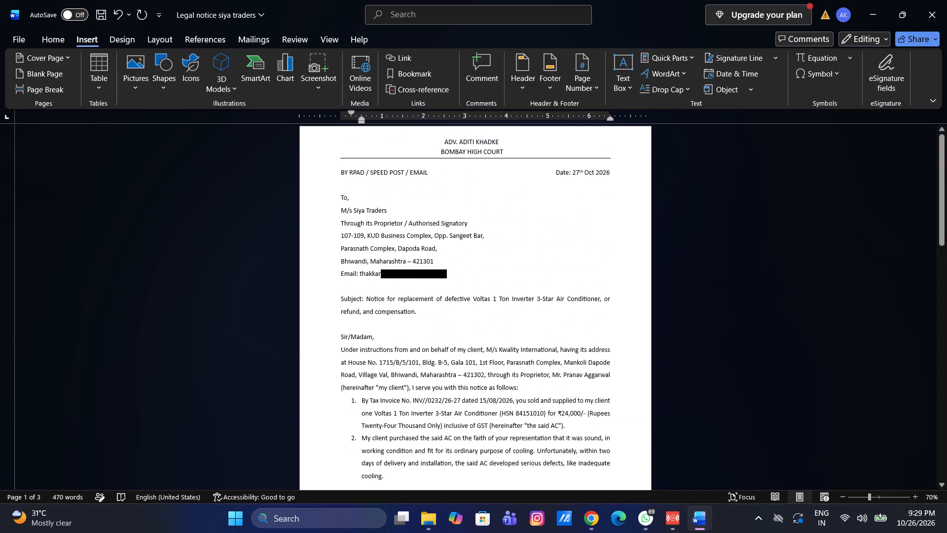
pyautogui.click(338, 195)
pyautogui.press('BackSpace')
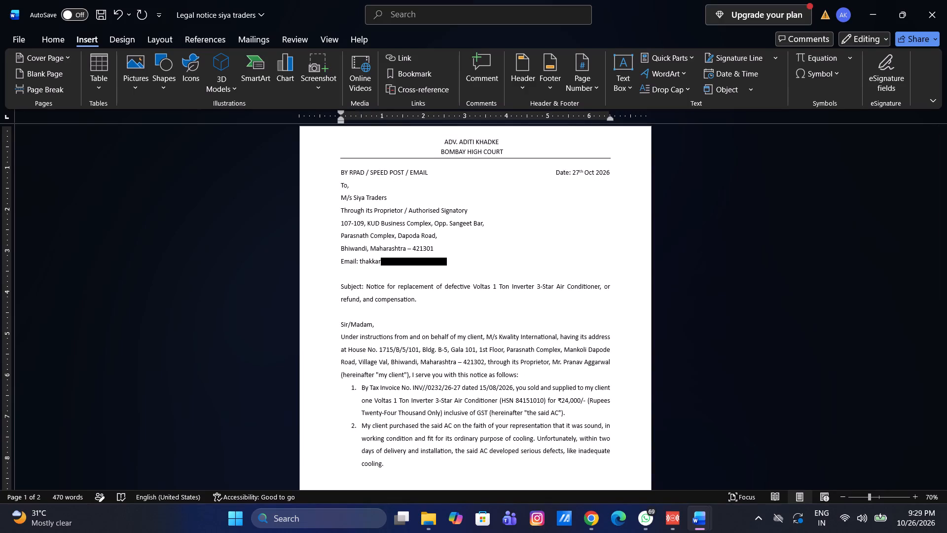
# Save the notice to the Desktop folder as a Word Document under the name "Legal notice siya traders".
pyautogui.scroll(-1, 338, 195)
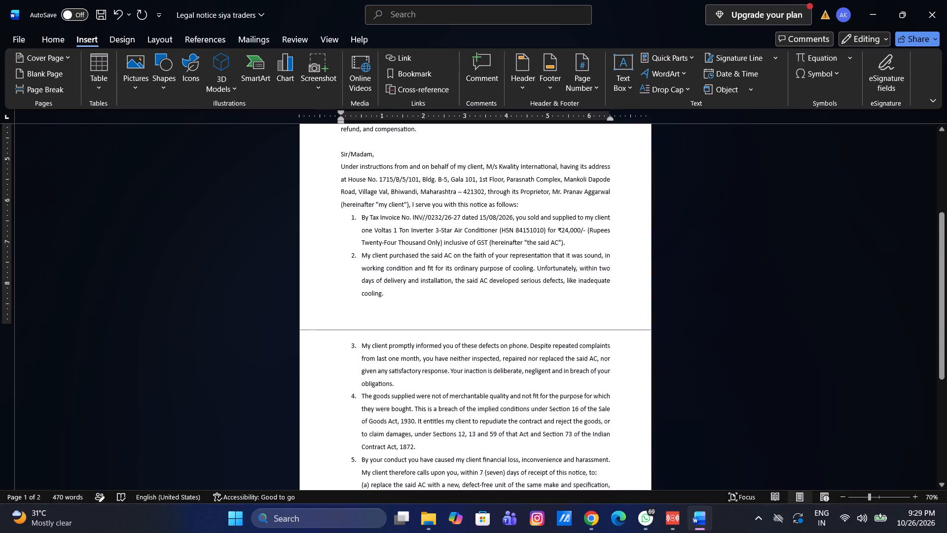
pyautogui.scroll(-1, 338, 195)
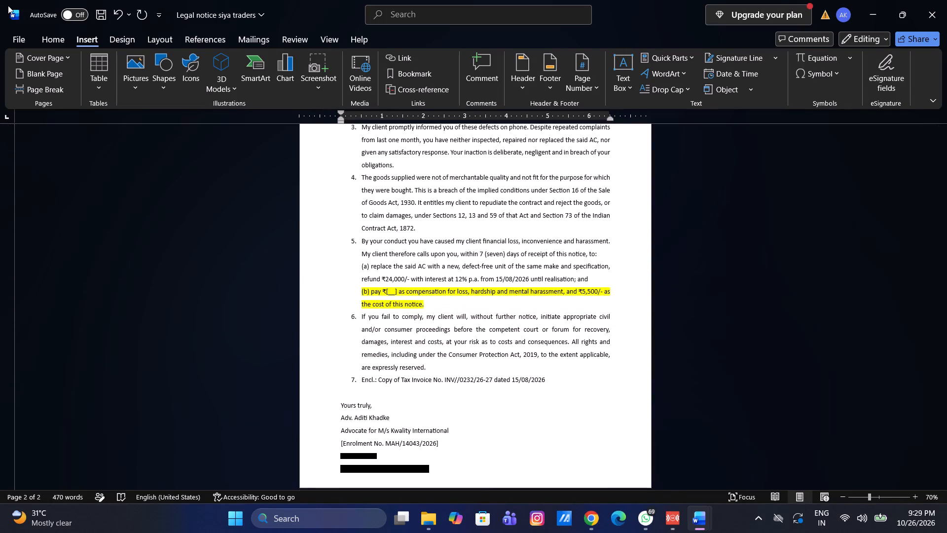
pyautogui.click(23, 37)
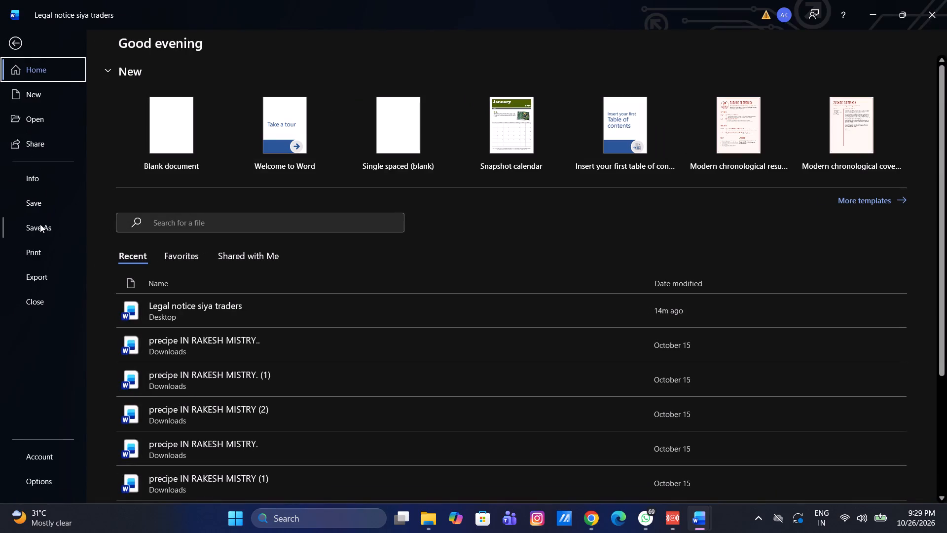
pyautogui.click(39, 228)
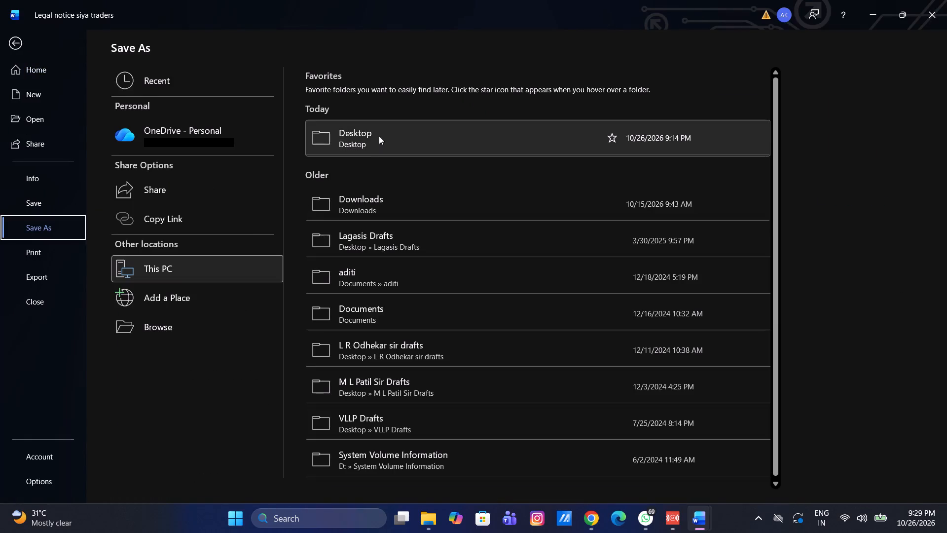
pyautogui.click(388, 137)
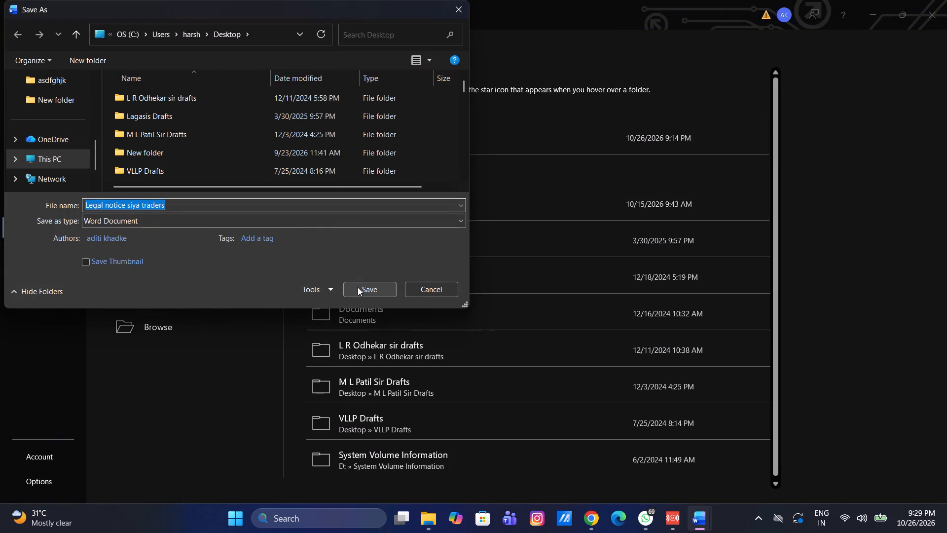
pyautogui.click(358, 287)
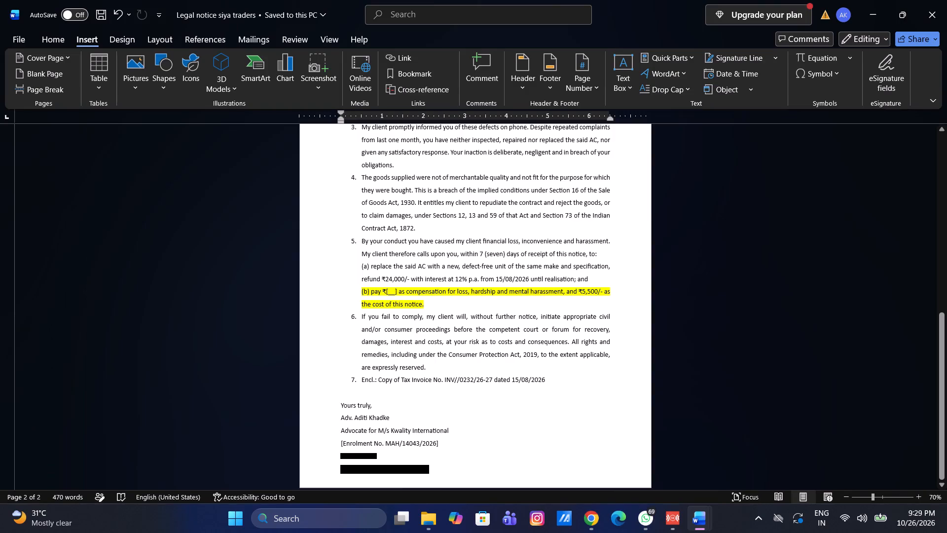
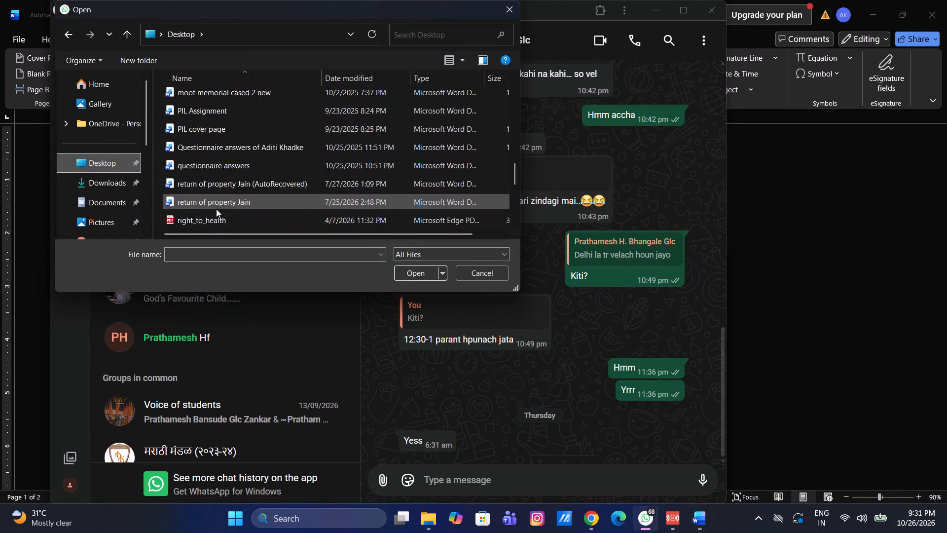
# Look through the Desktop folder for the "Legal notice siya traders" Word document to attach to the open WhatsApp chat.
pyautogui.scroll(-2, 216, 209)
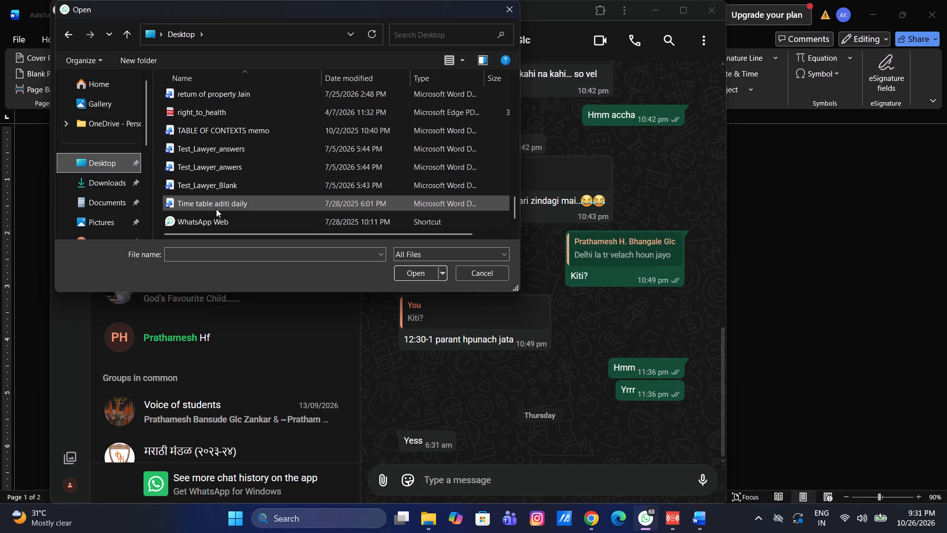
pyautogui.scroll(1, 216, 209)
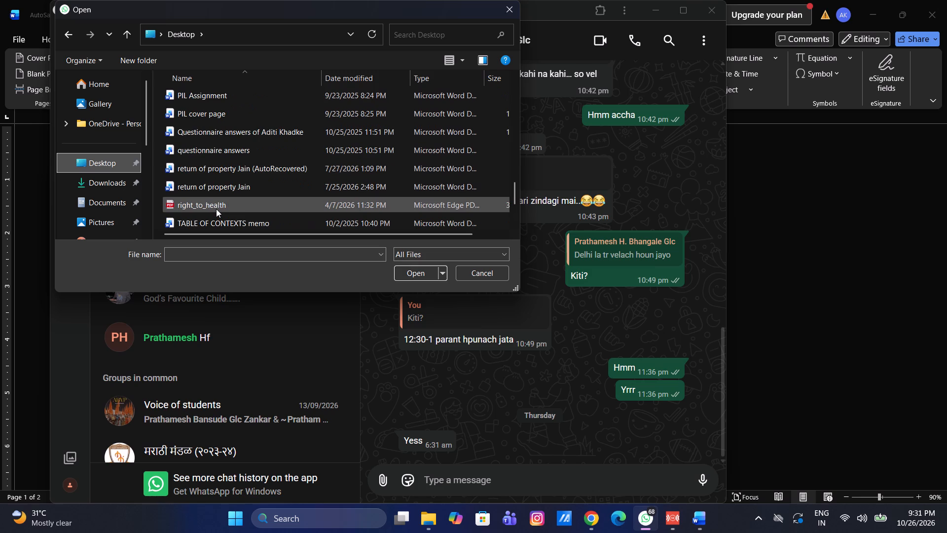
pyautogui.scroll(4, 216, 209)
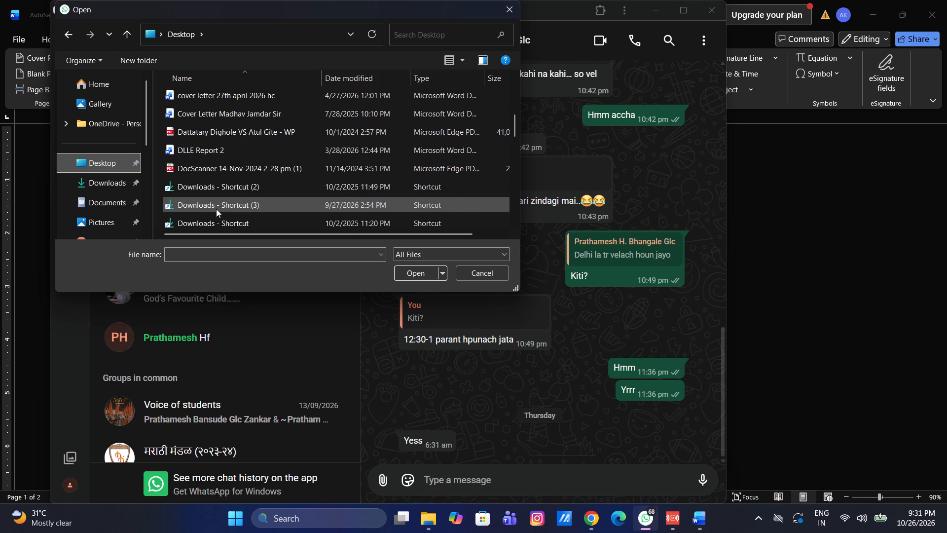
pyautogui.scroll(-1, 223, 123)
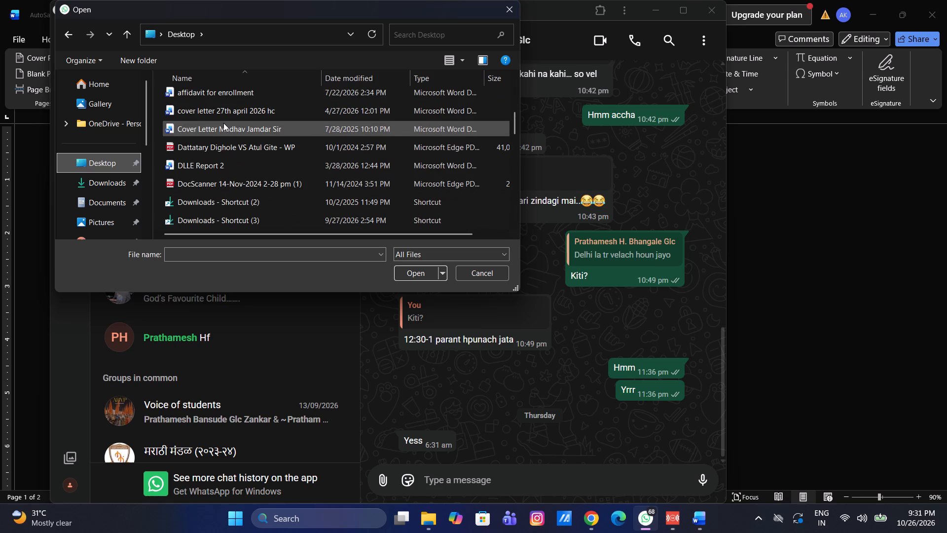
pyautogui.scroll(-1, 223, 123)
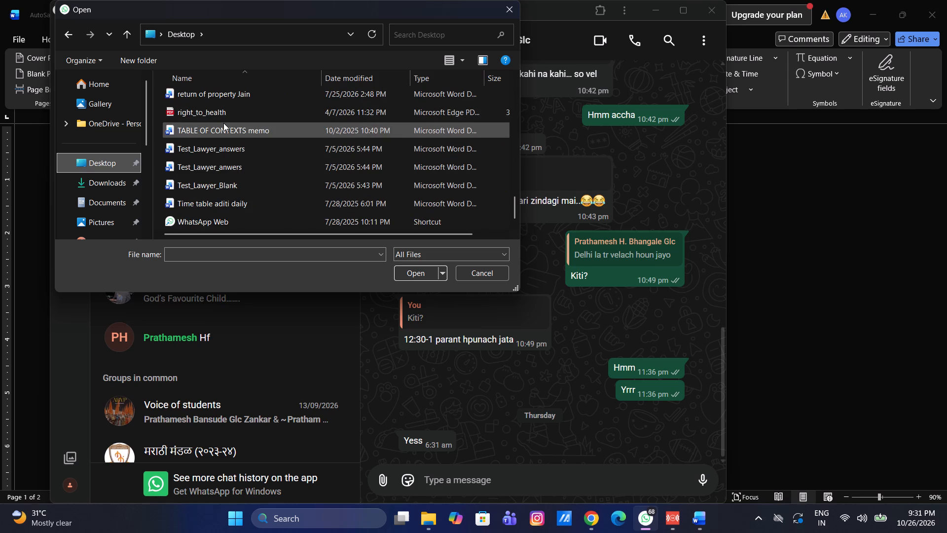
pyautogui.scroll(-1, 223, 123)
pyautogui.scroll(1, 223, 123)
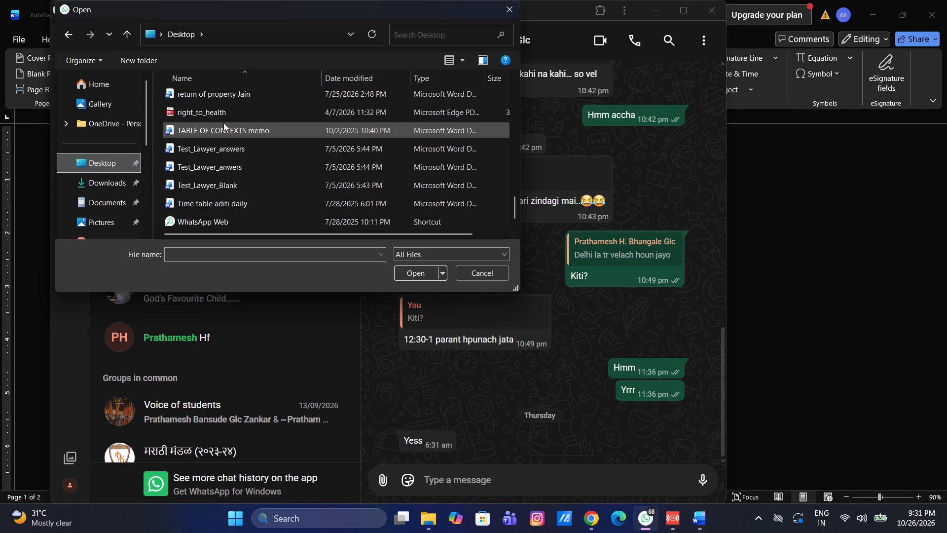
pyautogui.scroll(1, 223, 123)
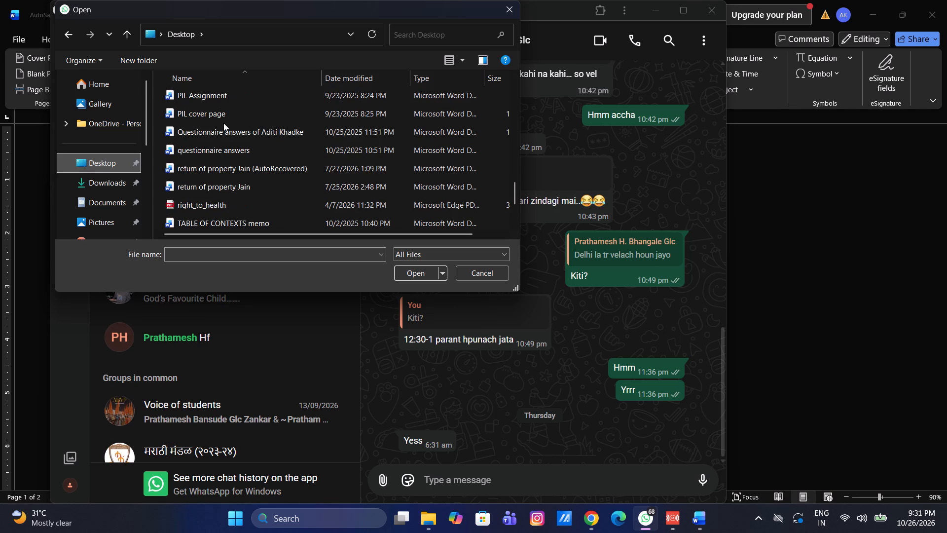
pyautogui.scroll(1, 223, 123)
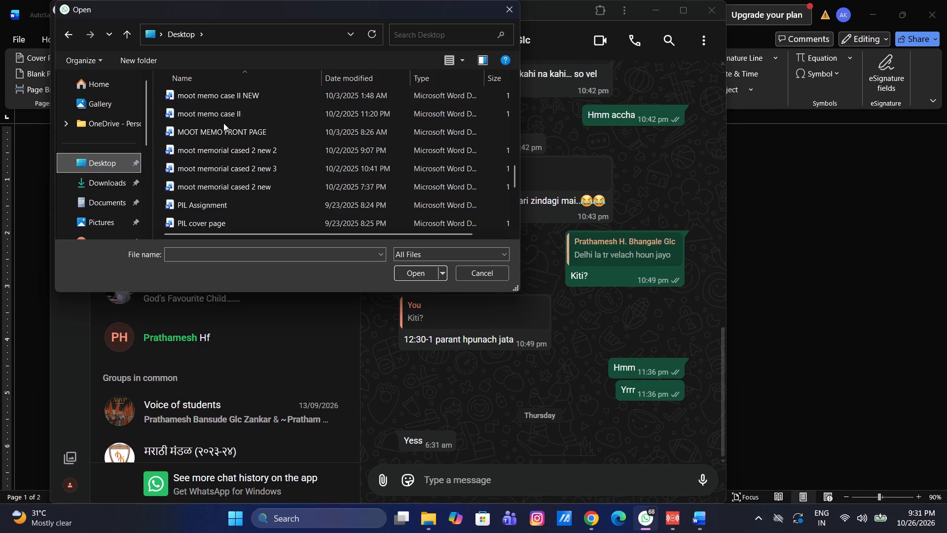
pyautogui.scroll(1, 223, 123)
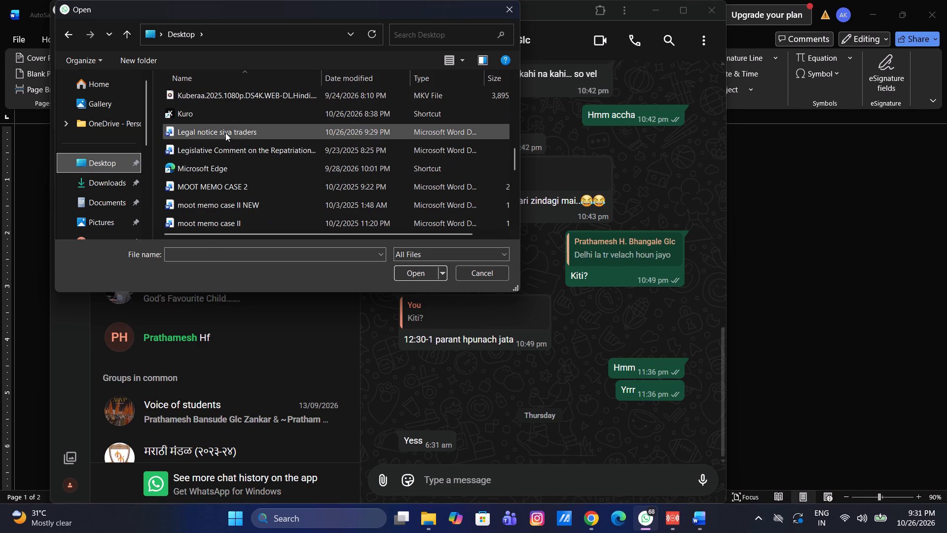
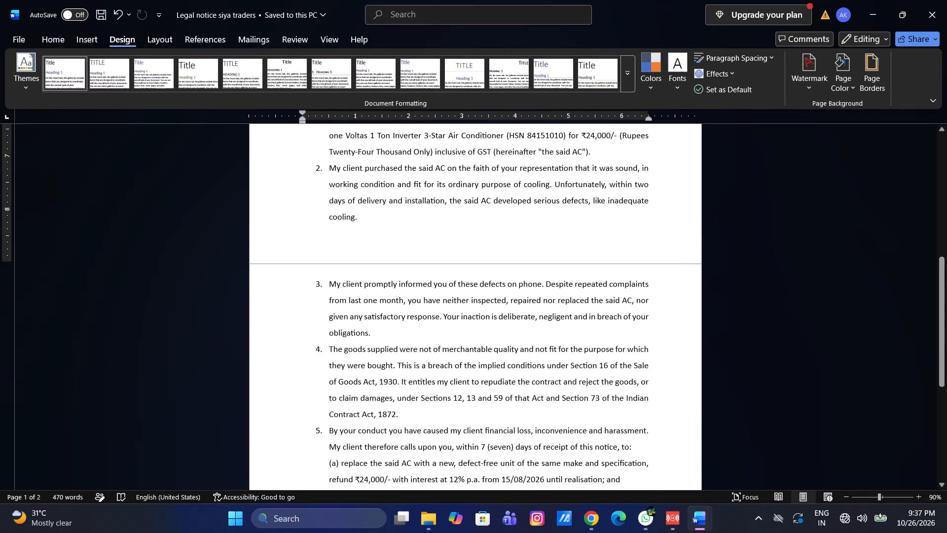
# Delete the last sentence of paragraph 4, about repudiating the contract or claiming damages, so the paragraph ends with "Goods Act, 1930.".
pyautogui.scroll(-2, 493, 429)
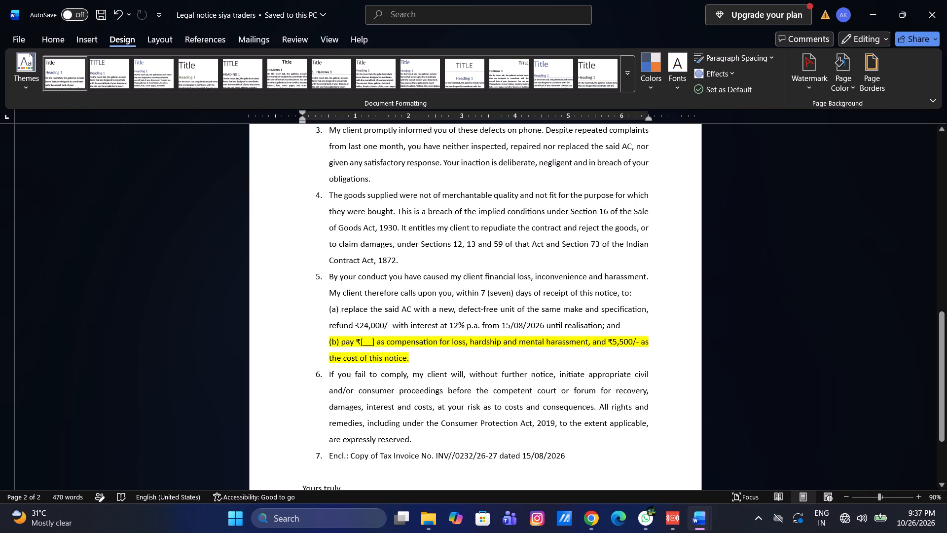
pyautogui.moveTo(400, 228); pyautogui.dragTo(408, 257)
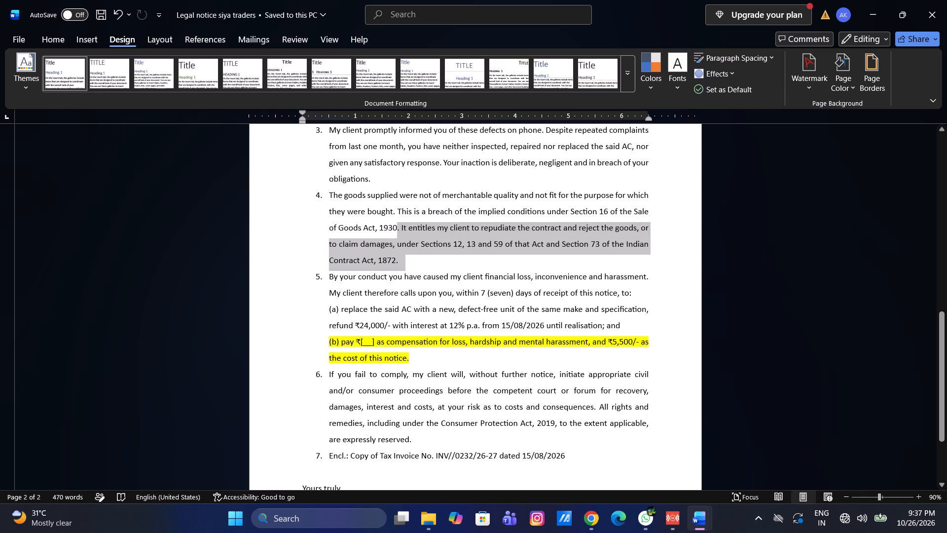
pyautogui.moveTo(408, 257); pyautogui.dragTo(406, 259)
pyautogui.press('BackSpace')
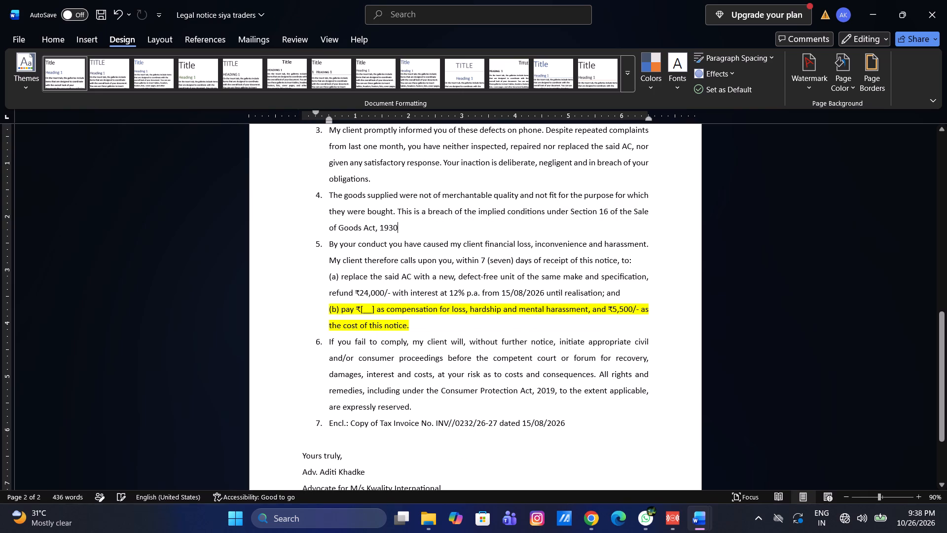
pyautogui.press('.')
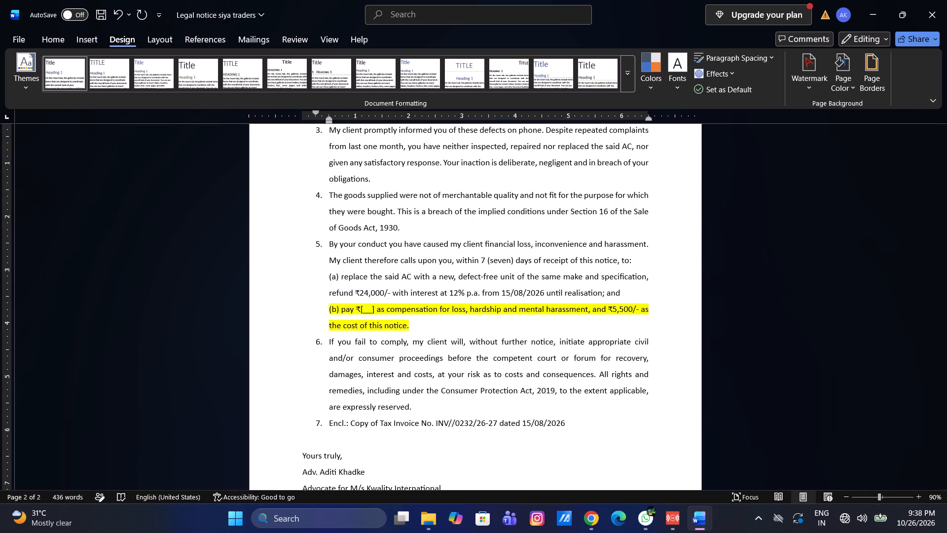